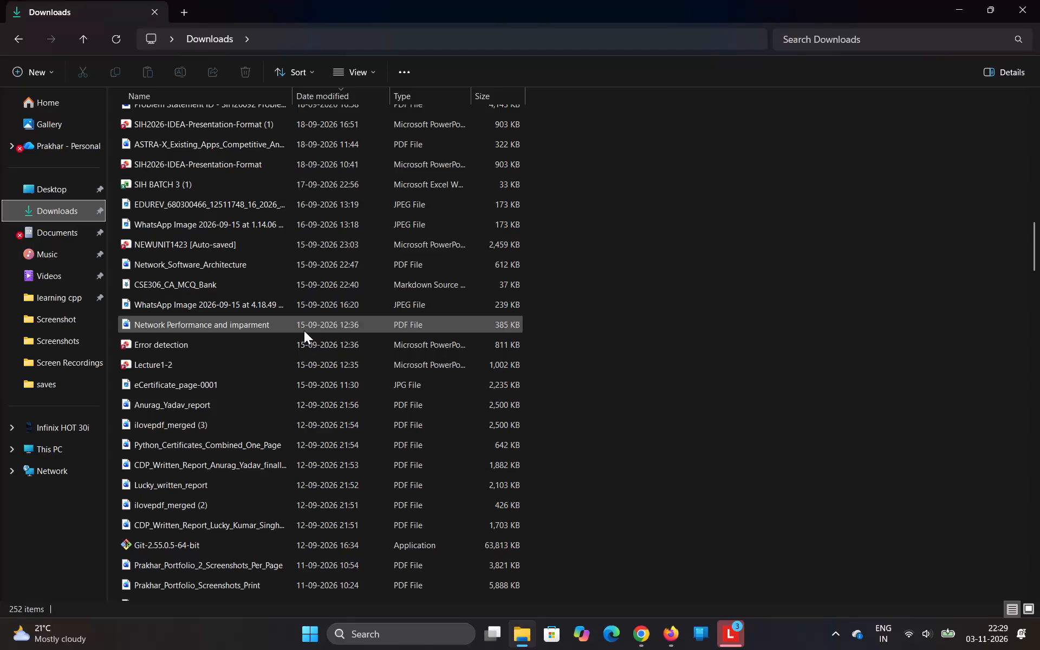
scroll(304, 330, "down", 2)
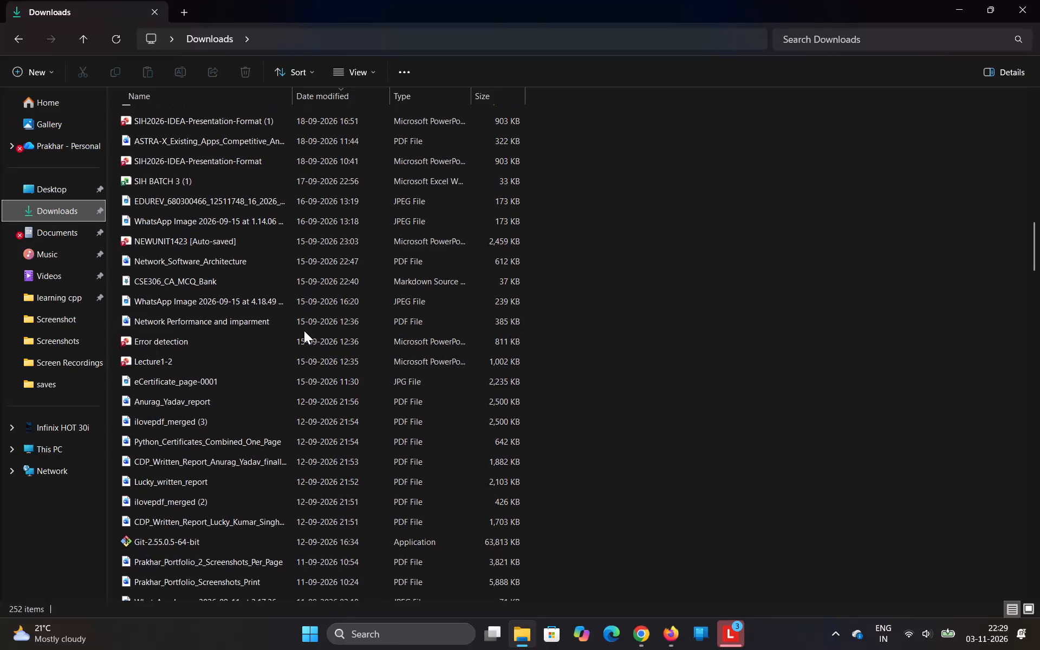
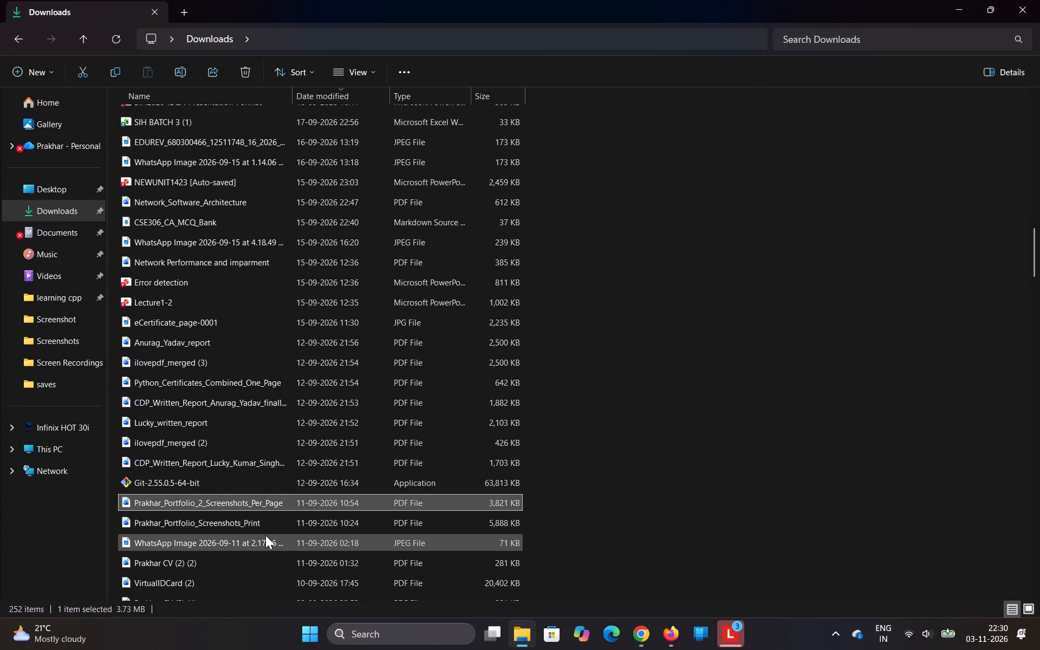
Look through the Downloads file list by modification date, from mid-September back to early August 2026.
scroll(265, 535, "down", 3)
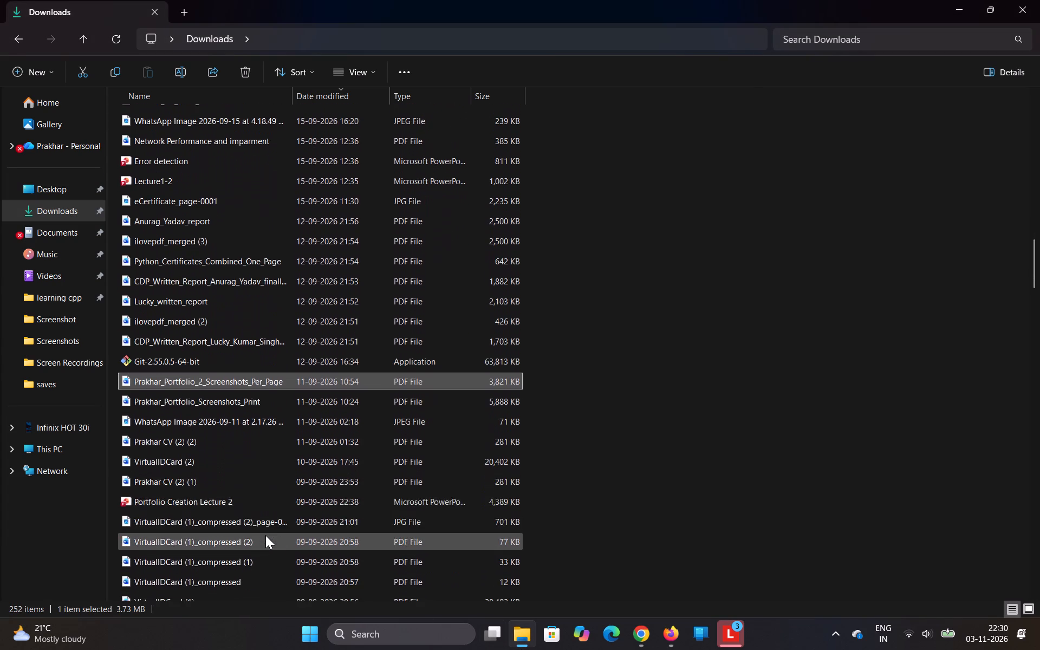
scroll(265, 535, "down", 2)
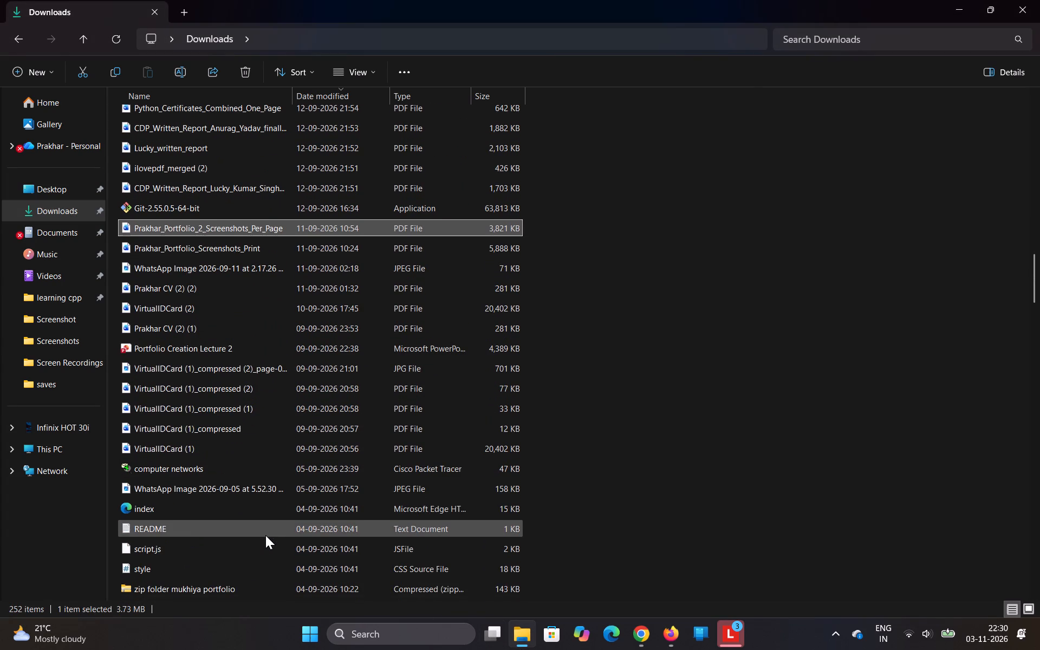
scroll(265, 535, "down", 3)
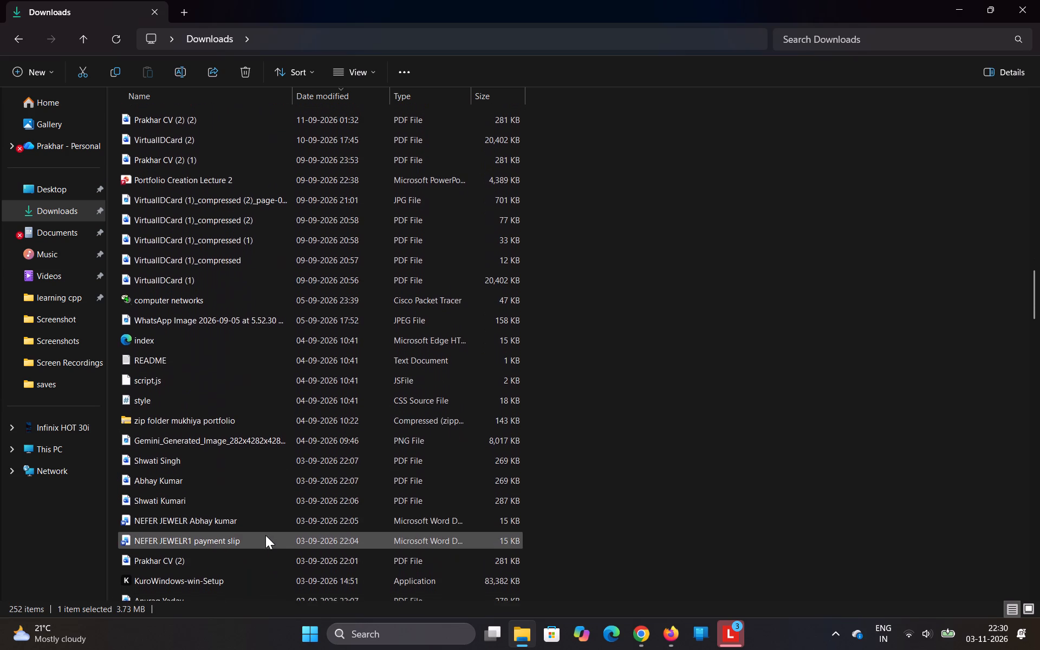
scroll(265, 535, "down", 2)
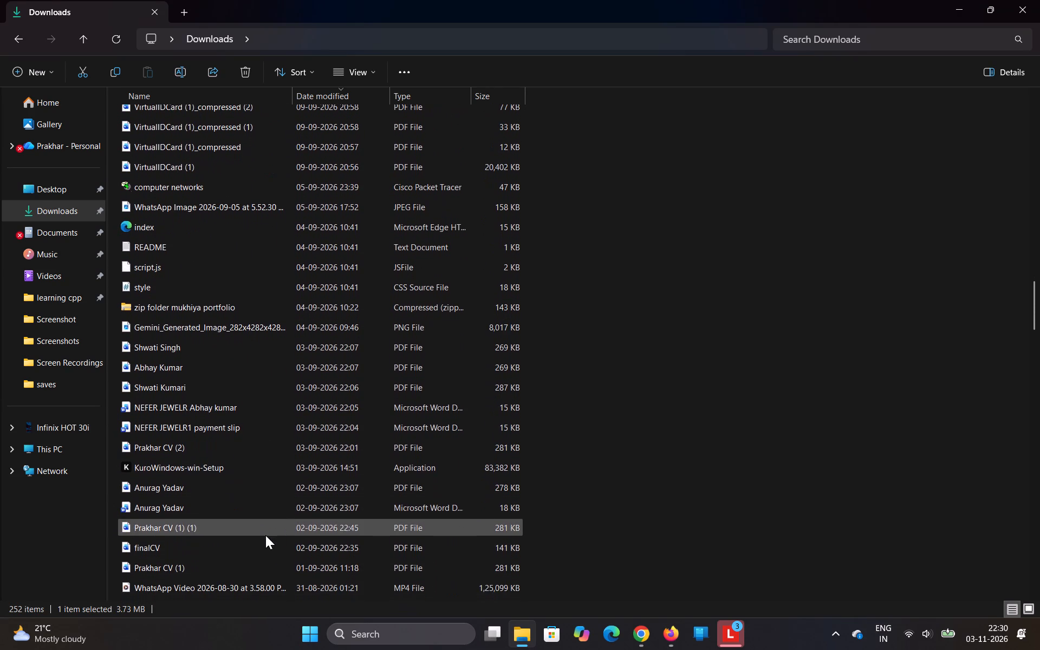
scroll(265, 535, "down", 1)
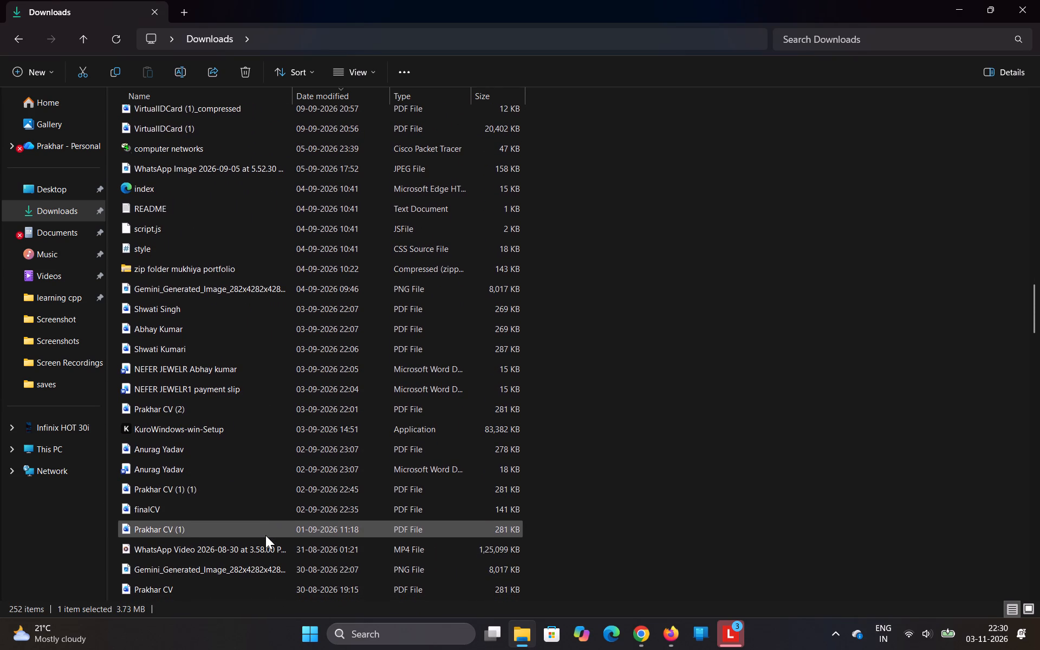
scroll(265, 535, "down", 1)
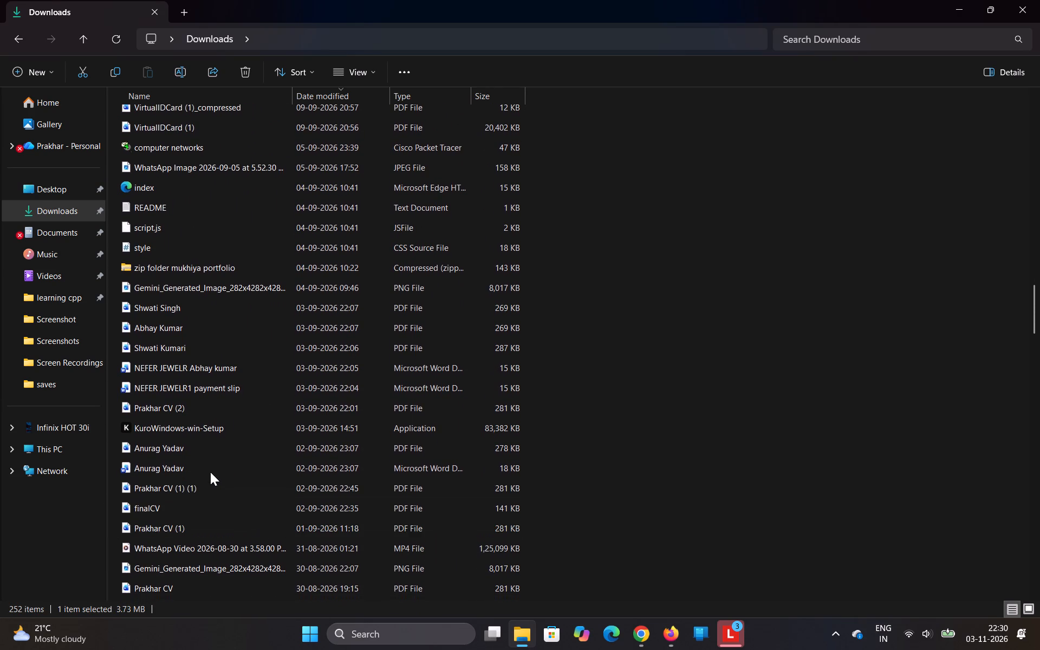
scroll(194, 524, "down", 1)
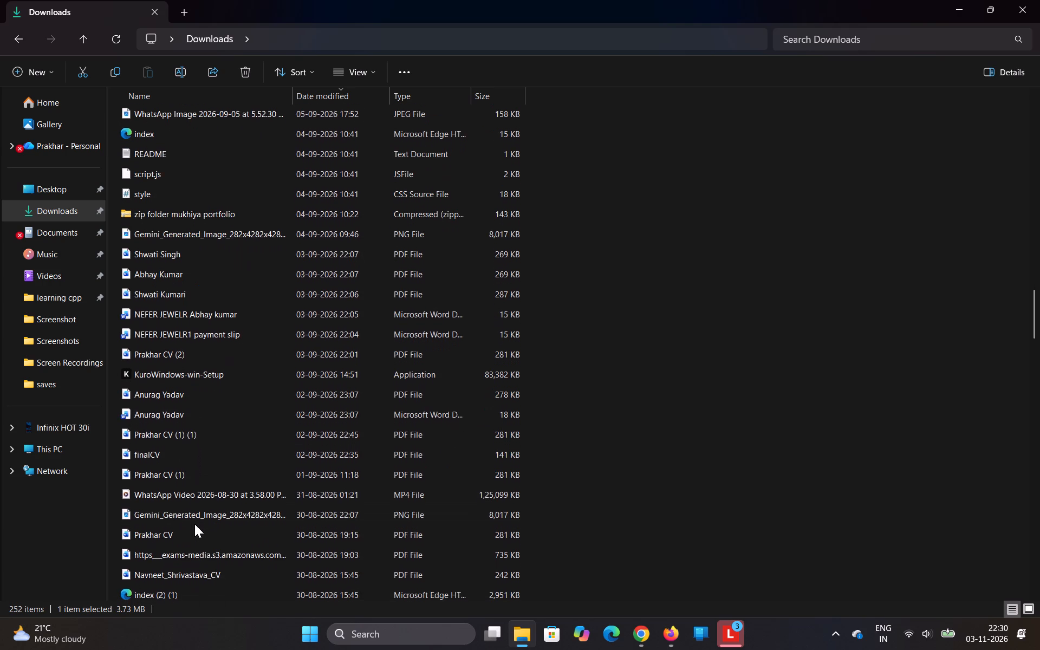
scroll(194, 524, "down", 1)
scroll(180, 473, "down", 1)
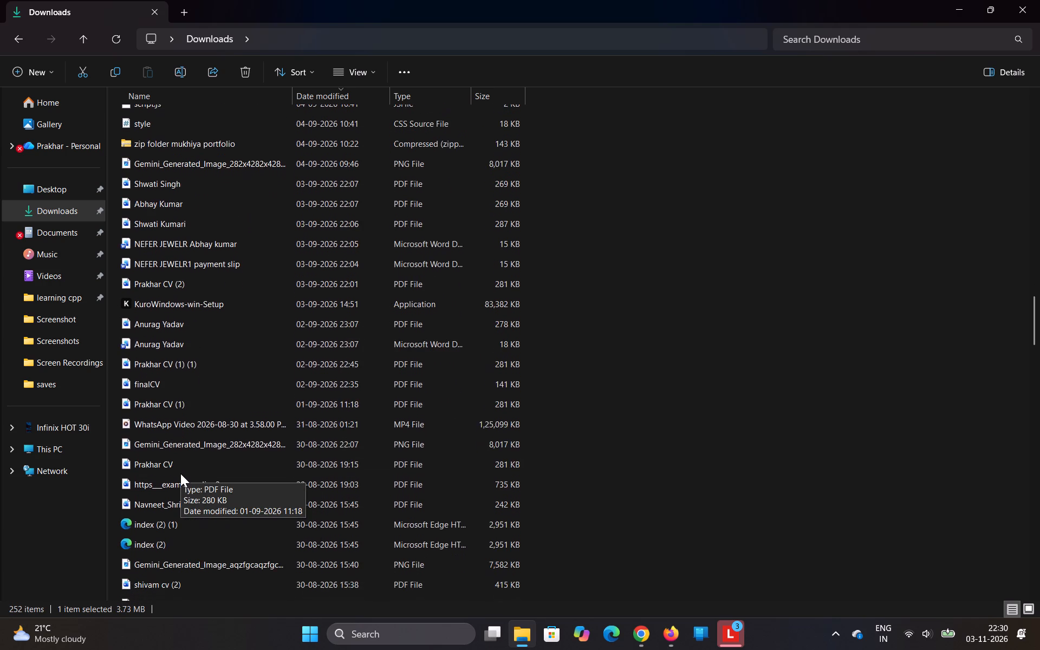
scroll(180, 473, "down", 4)
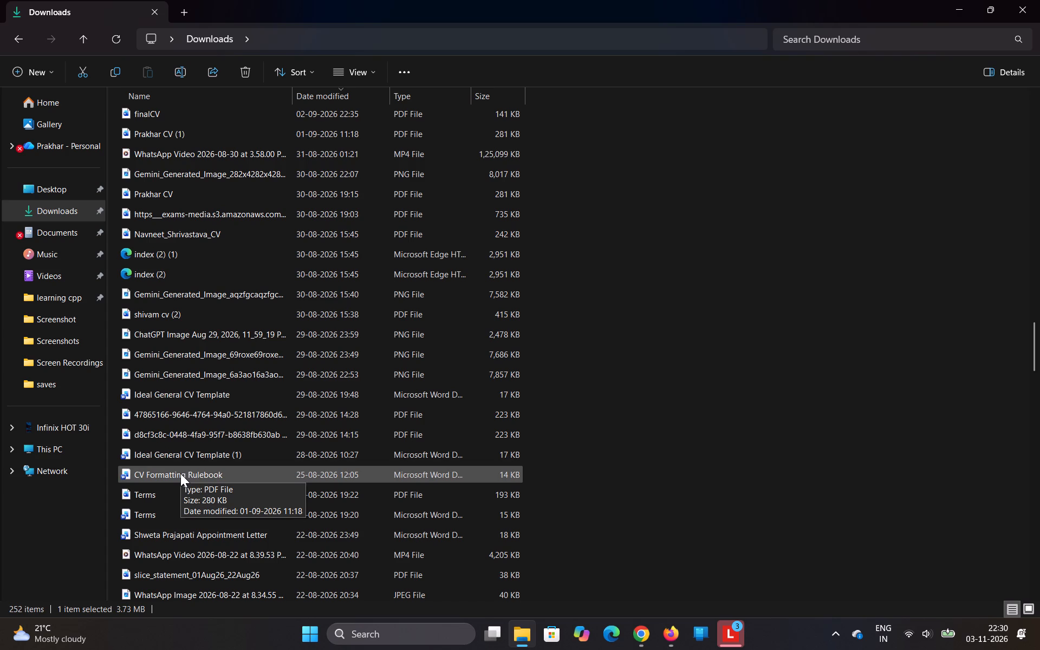
scroll(180, 473, "down", 2)
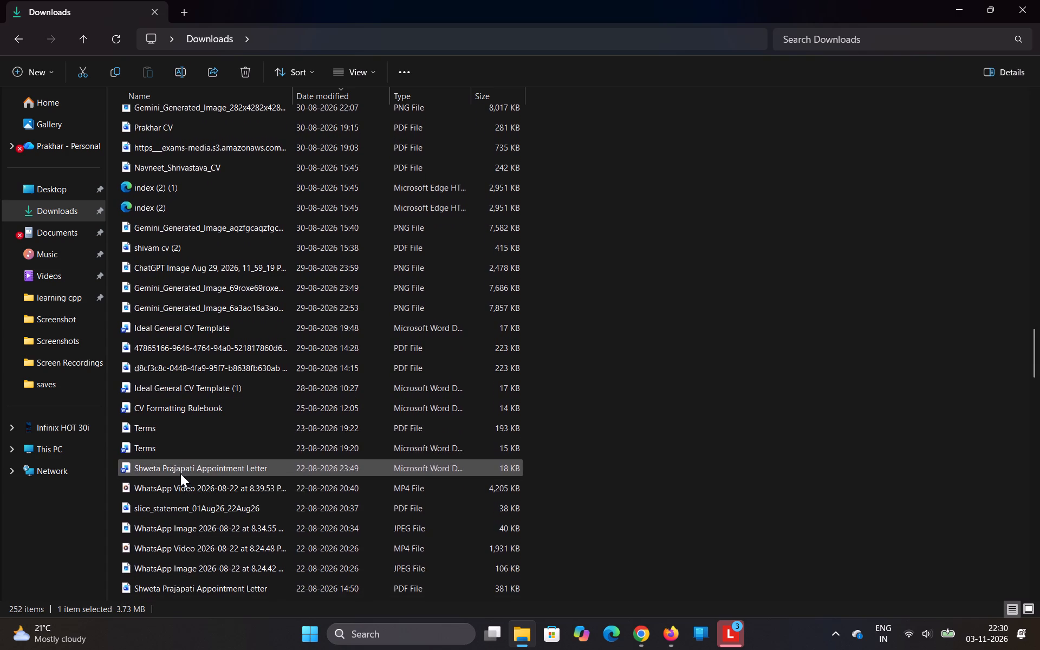
scroll(180, 473, "down", 2)
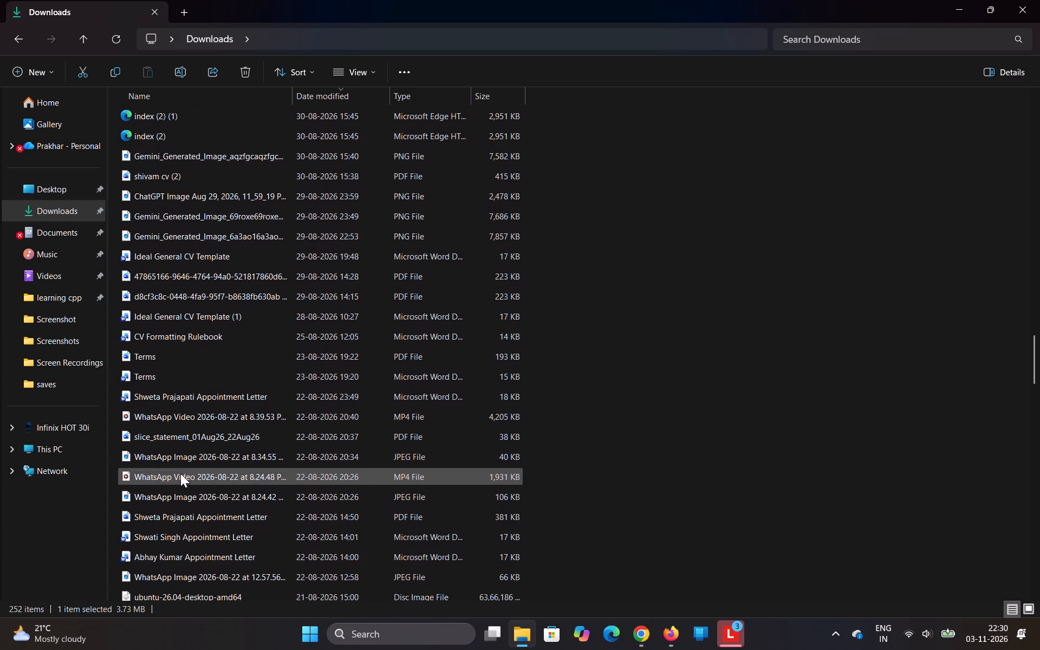
scroll(180, 473, "down", 1)
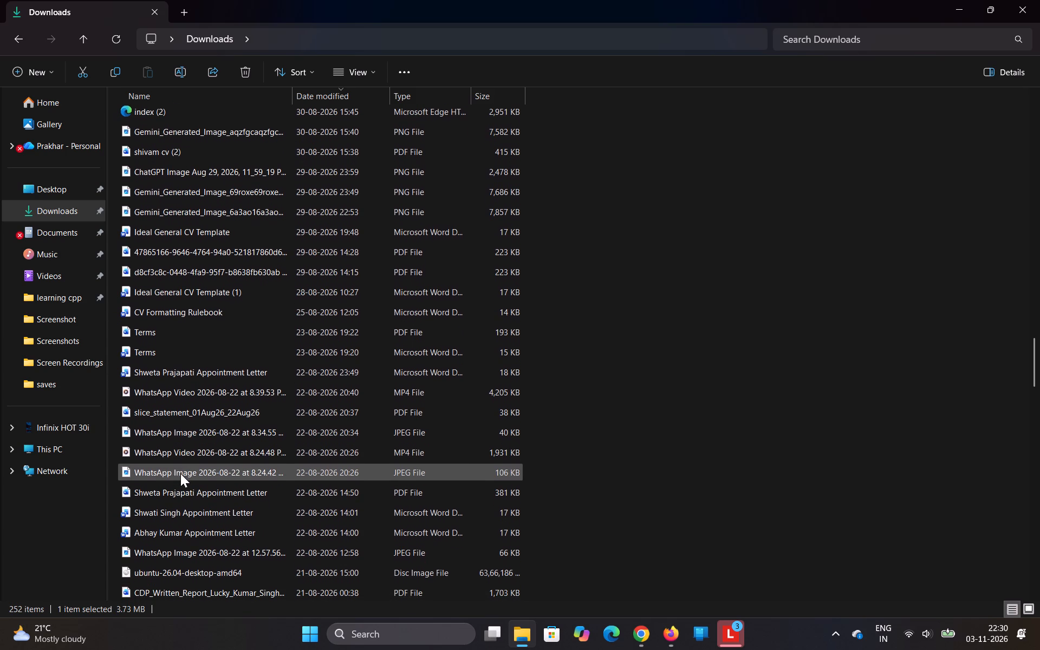
scroll(180, 473, "down", 2)
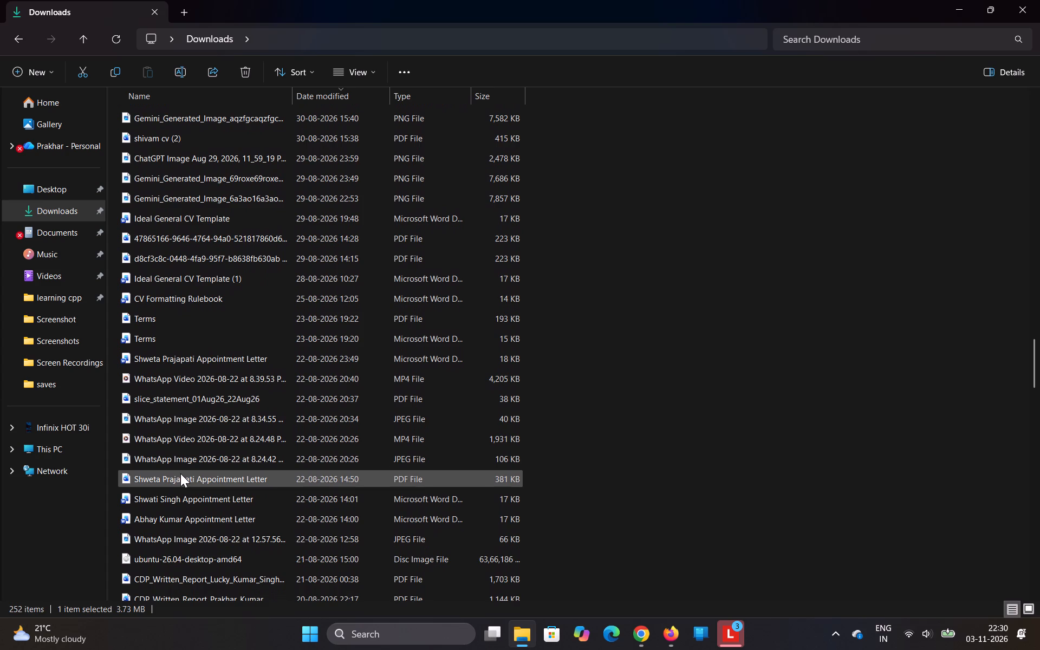
scroll(180, 473, "down", 1)
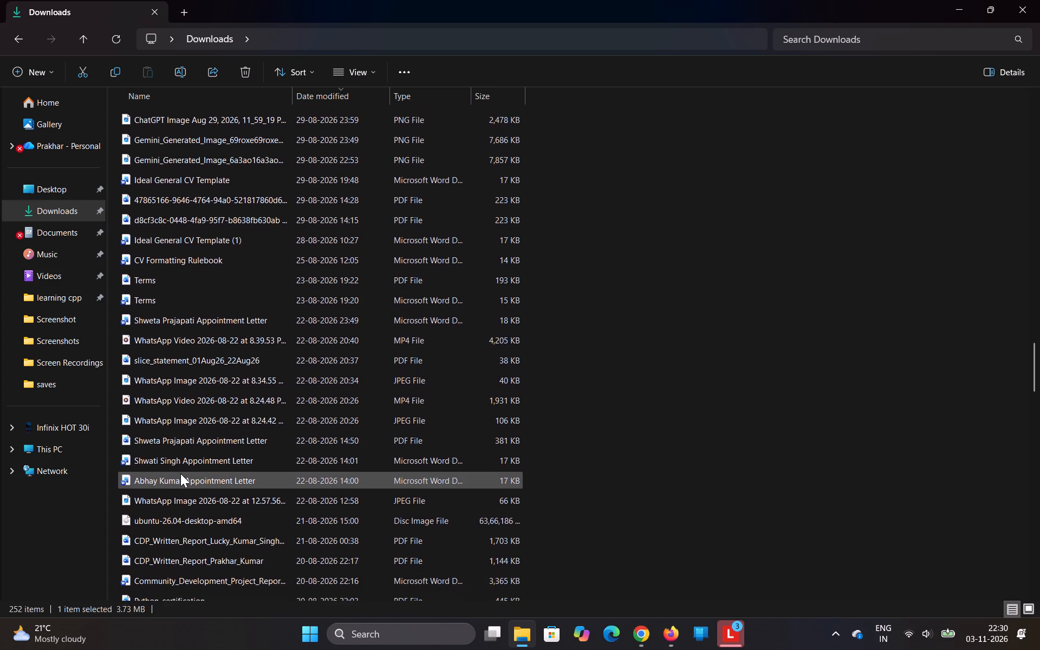
scroll(180, 473, "down", 2)
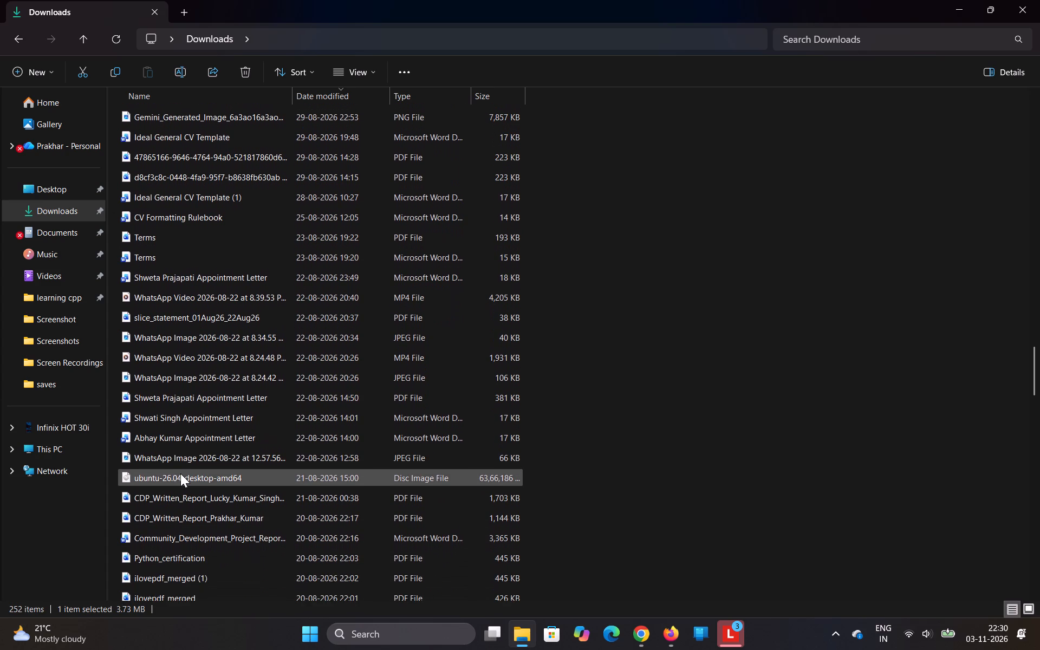
scroll(180, 473, "down", 2)
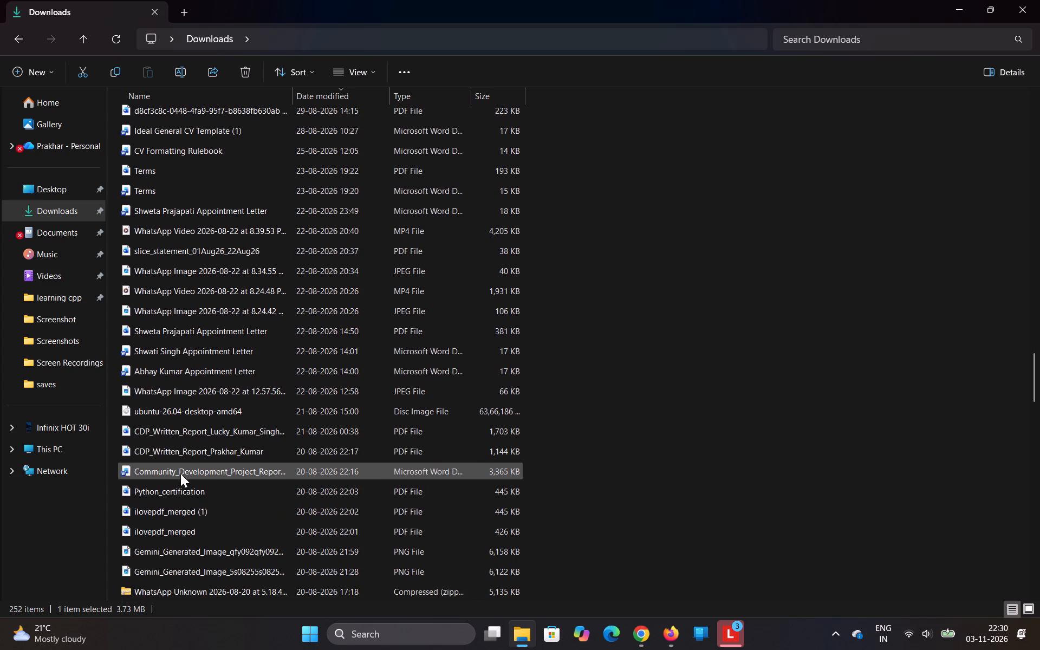
scroll(180, 473, "down", 3)
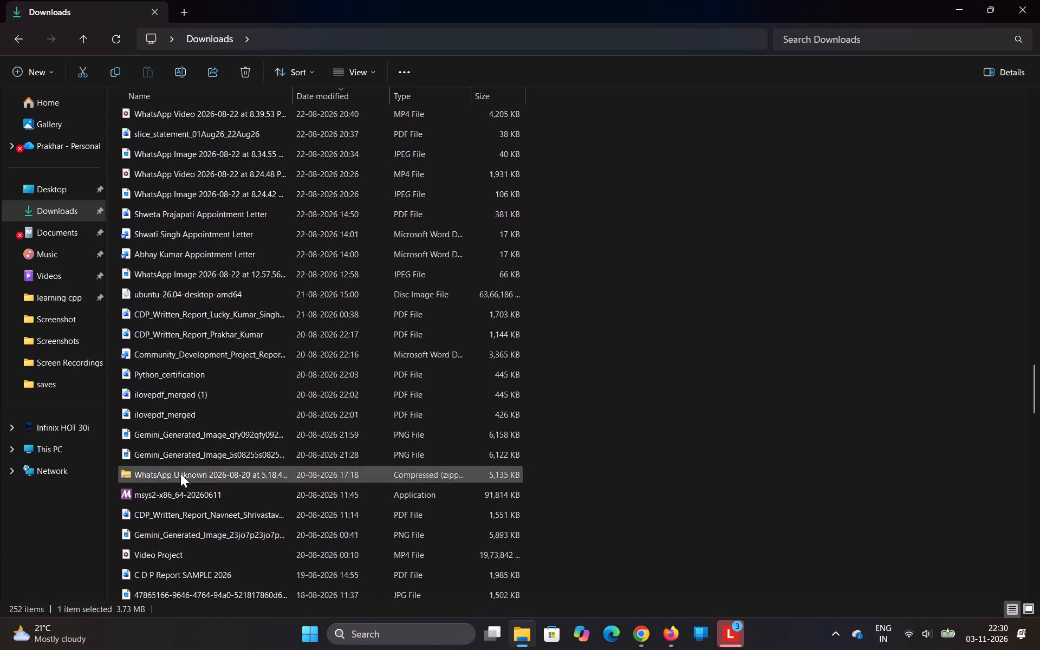
scroll(180, 473, "down", 3)
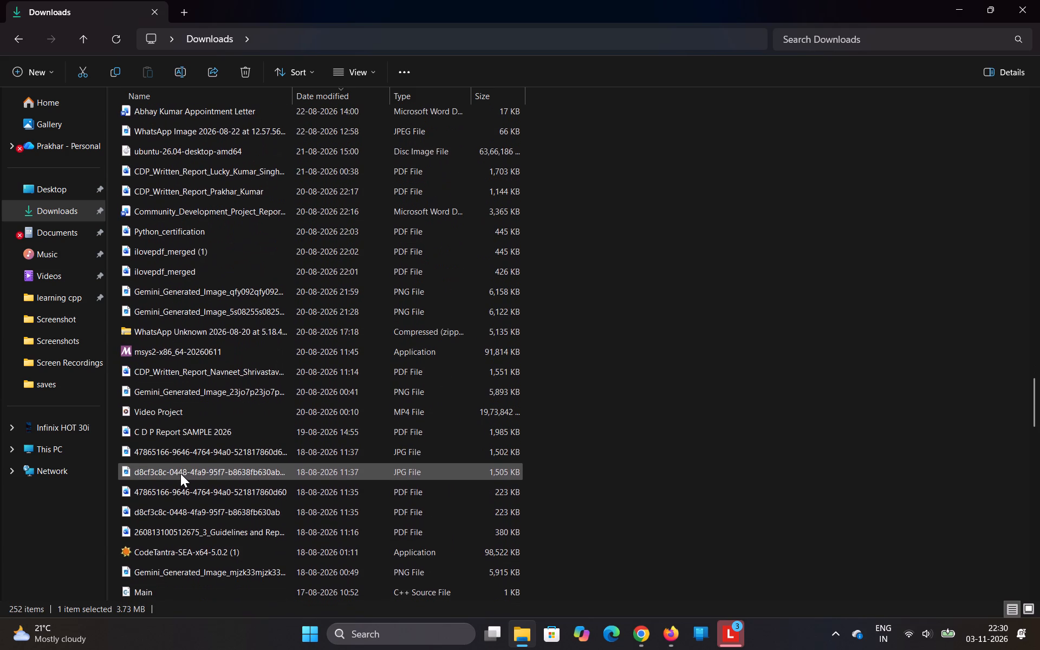
scroll(180, 473, "up", 1)
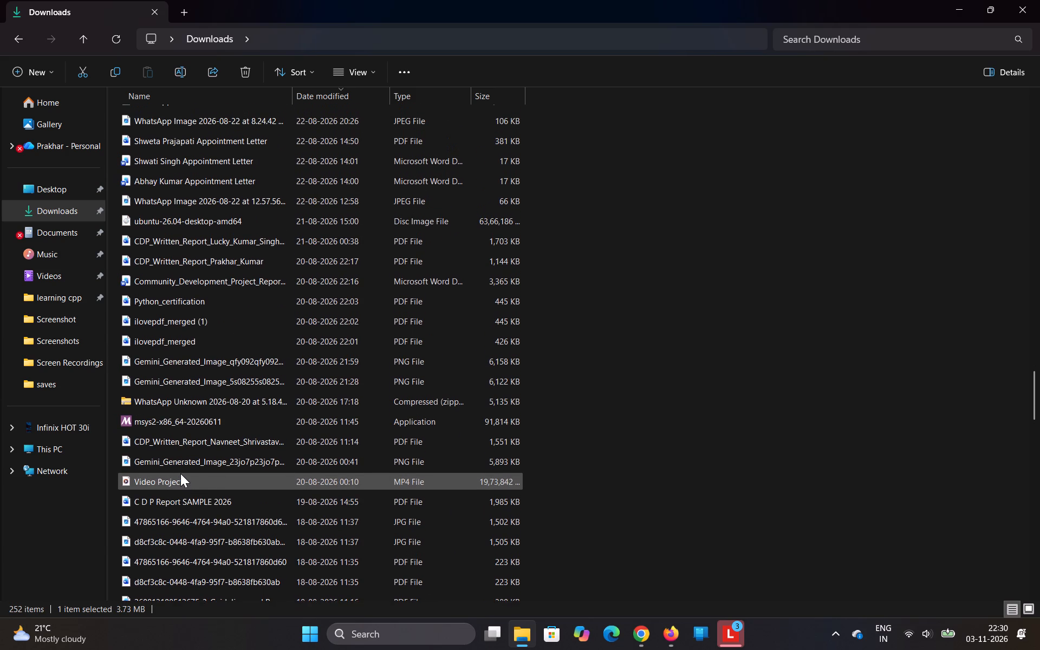
scroll(180, 473, "down", 1)
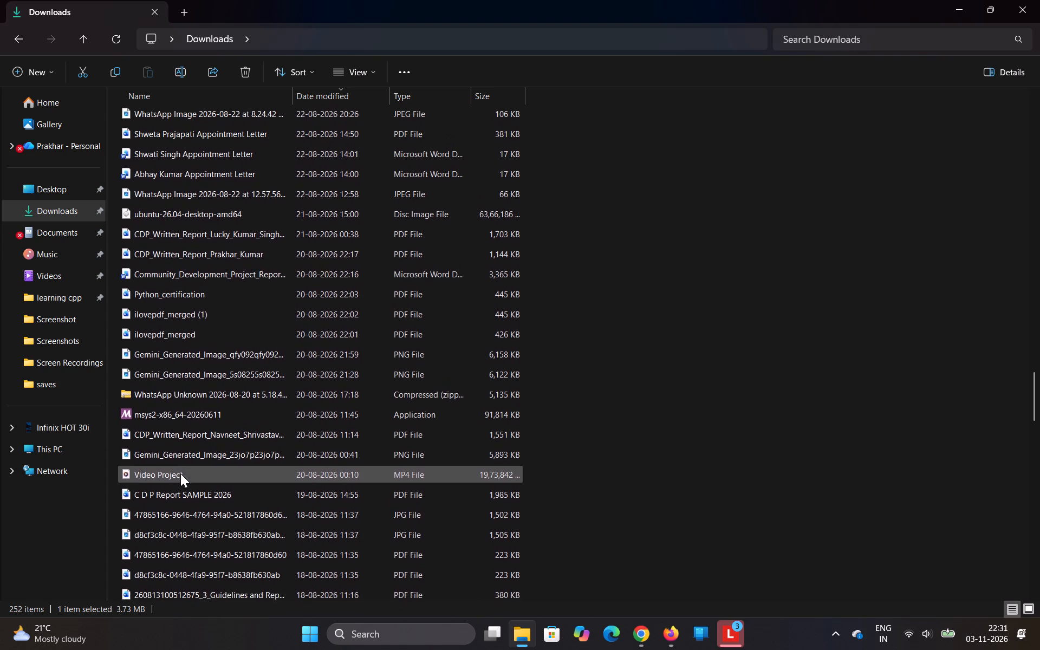
scroll(180, 473, "down", 4)
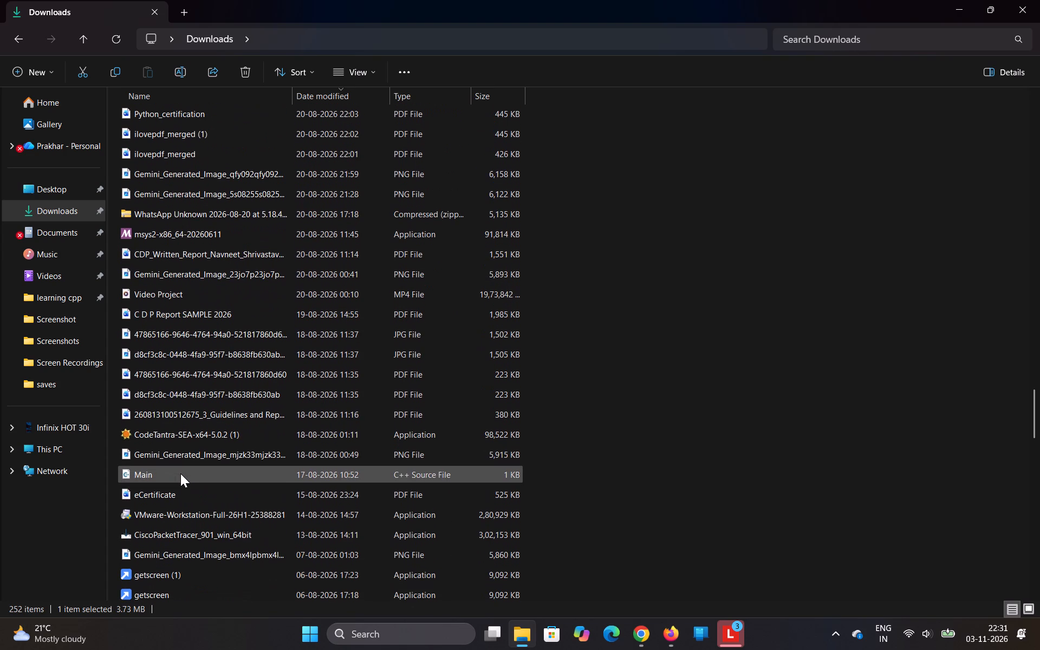
Review the Downloads files from mid-August up to late August 2026 again, checking their names, types and sizes.
scroll(180, 473, "up", 2)
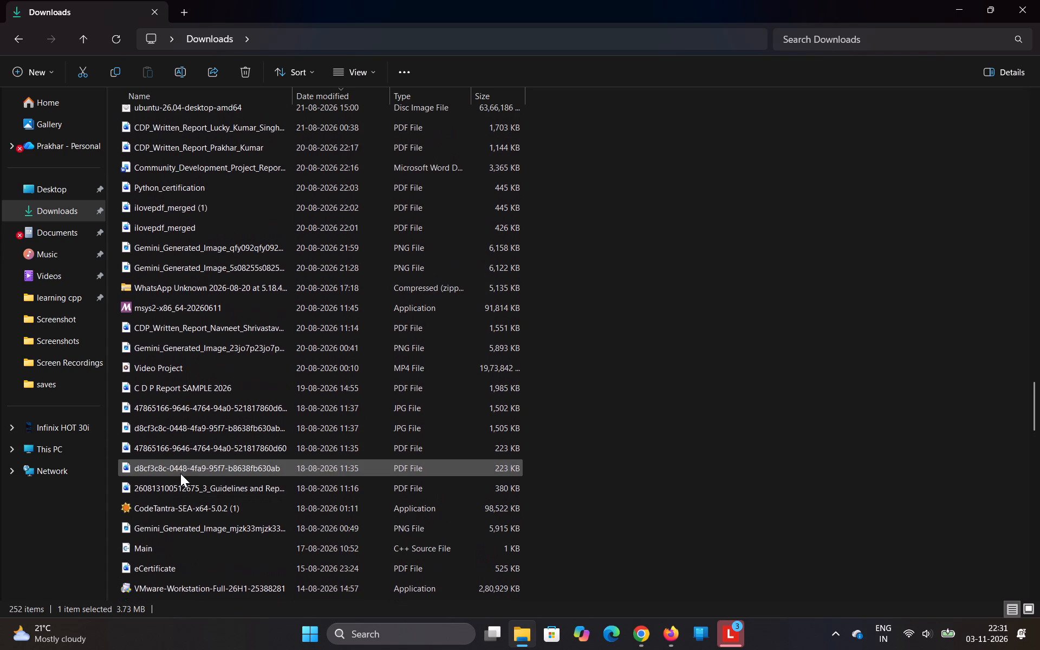
scroll(180, 473, "up", 1)
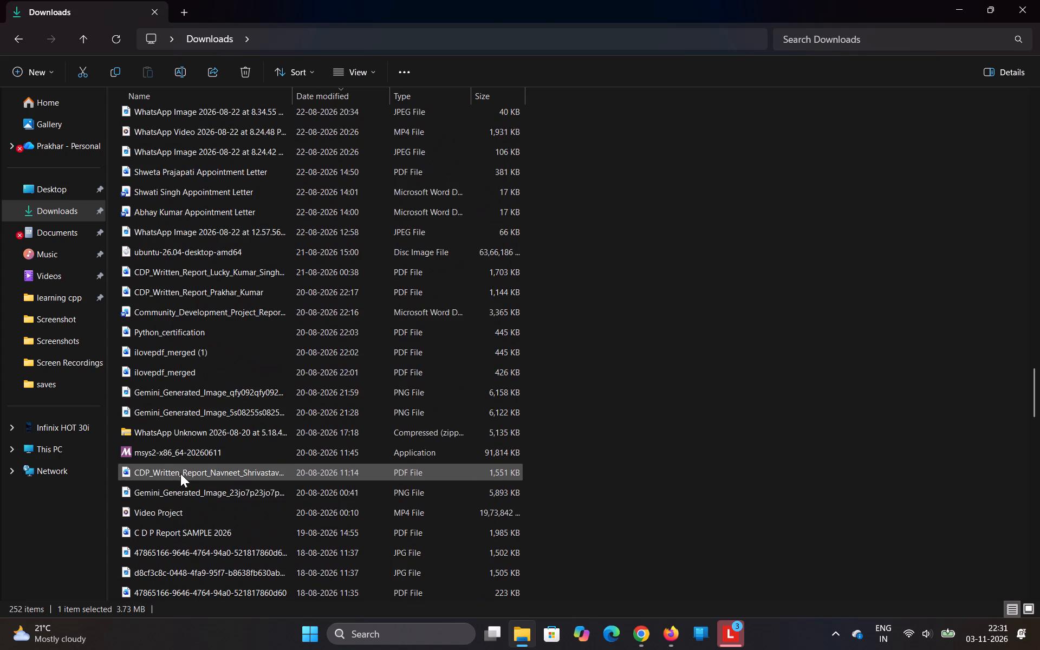
scroll(180, 473, "up", 2)
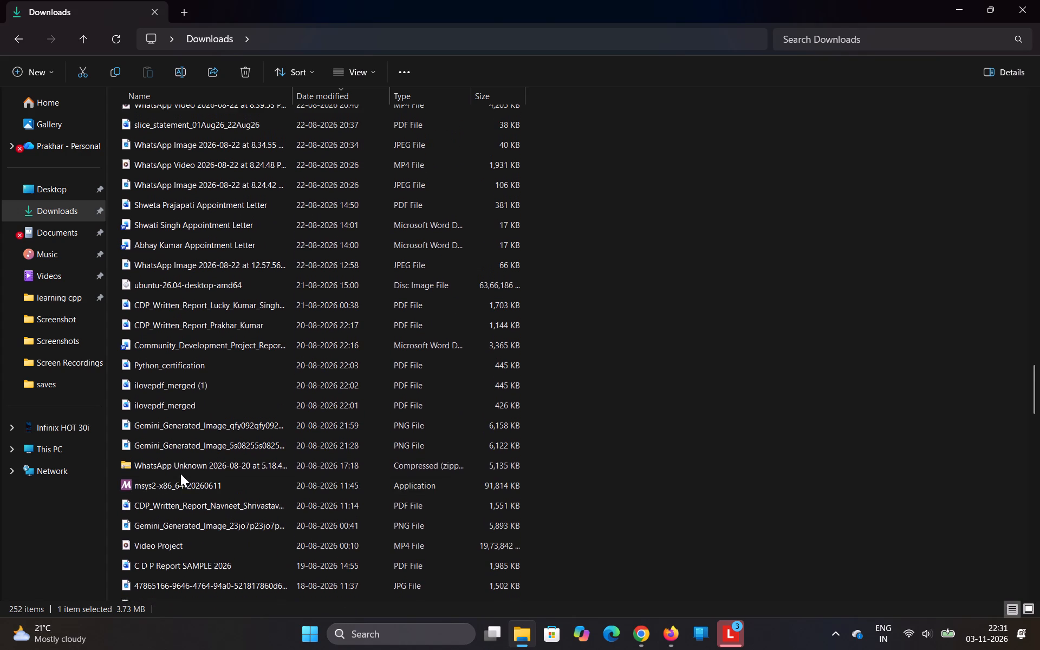
scroll(180, 473, "up", 3)
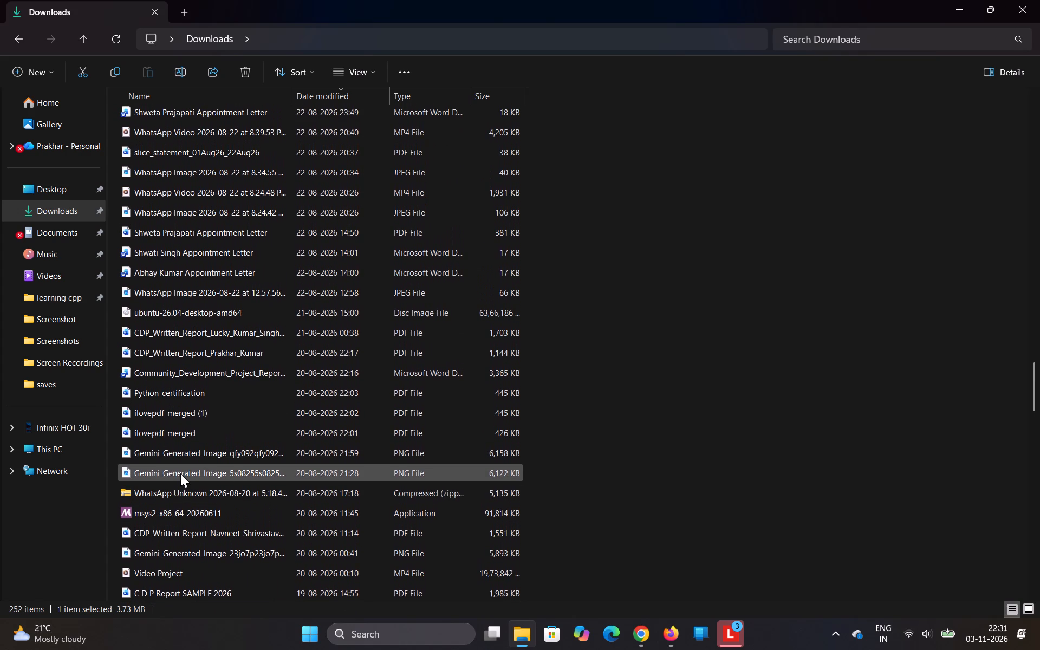
scroll(180, 473, "up", 3)
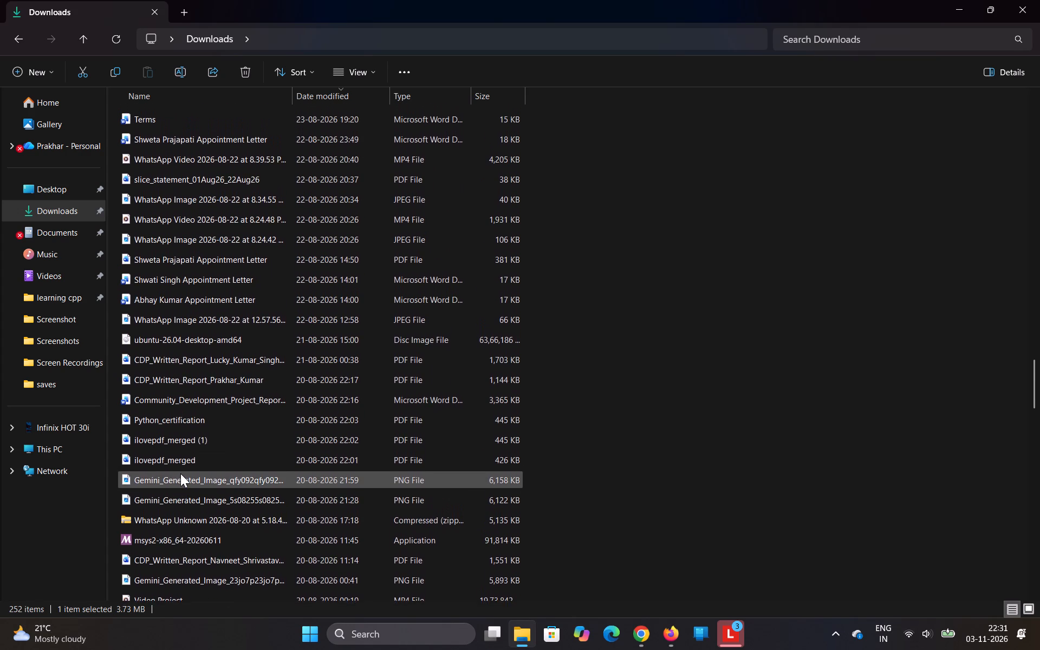
scroll(180, 473, "up", 2)
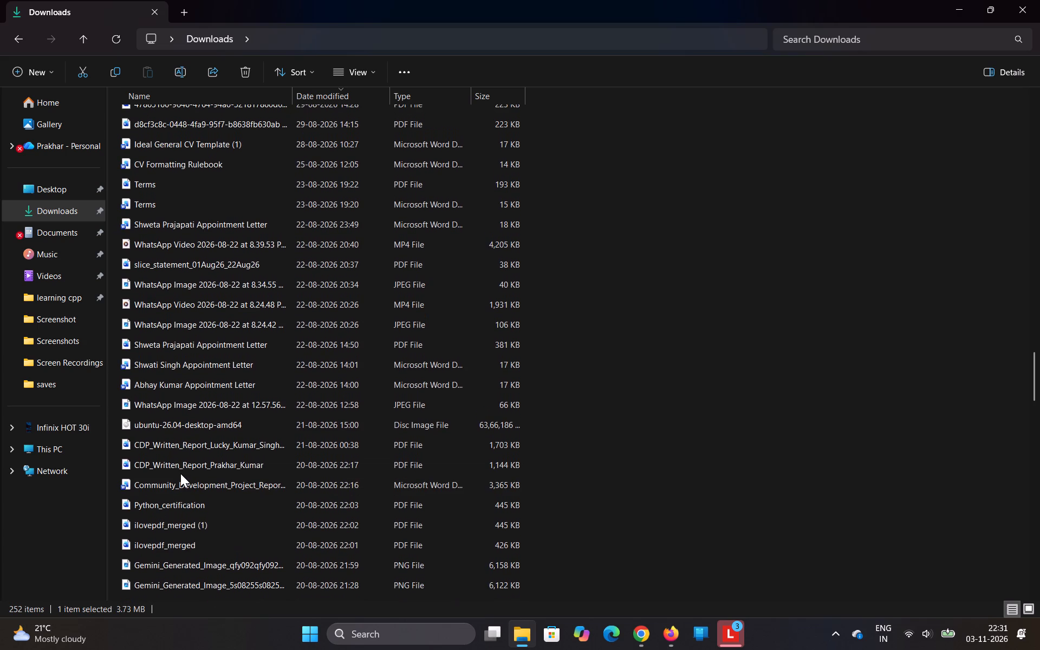
scroll(180, 473, "up", 1)
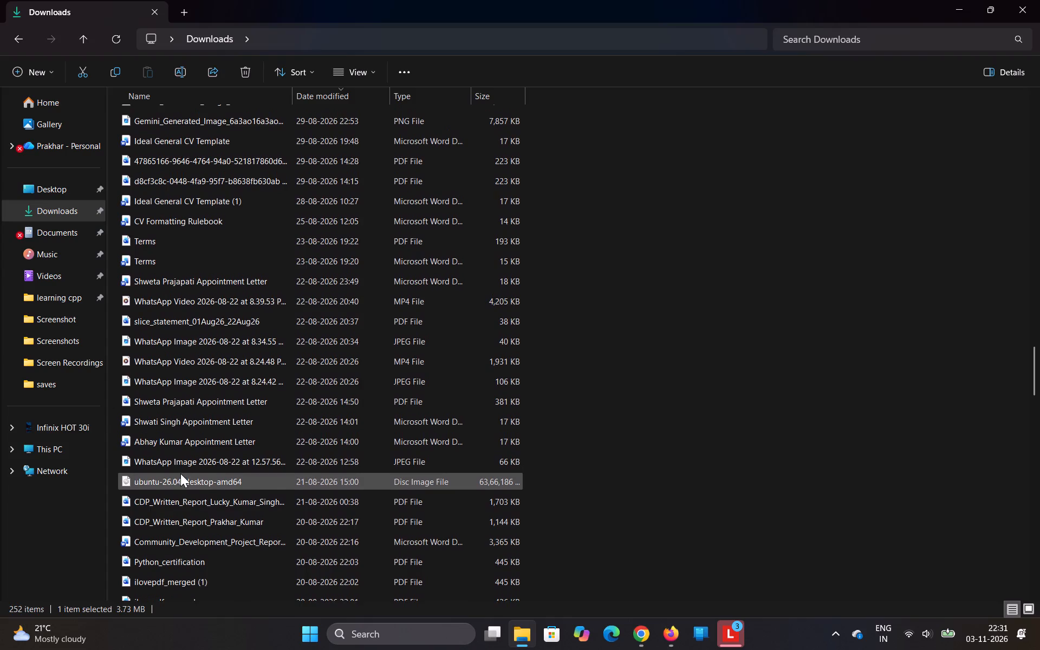
double_click(194, 421)
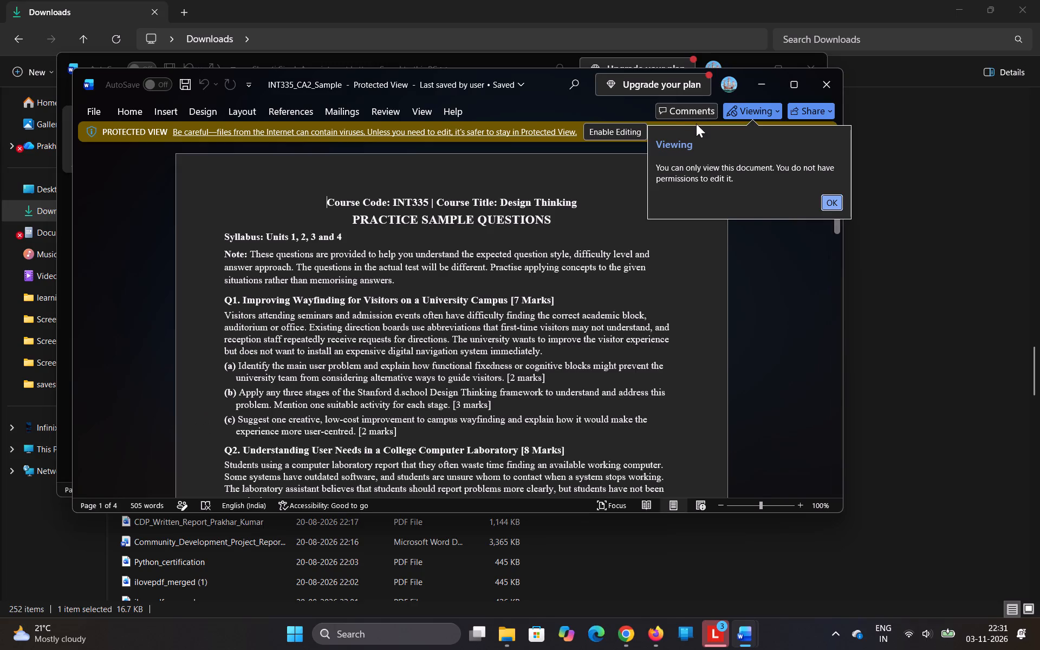
left_click(832, 96)
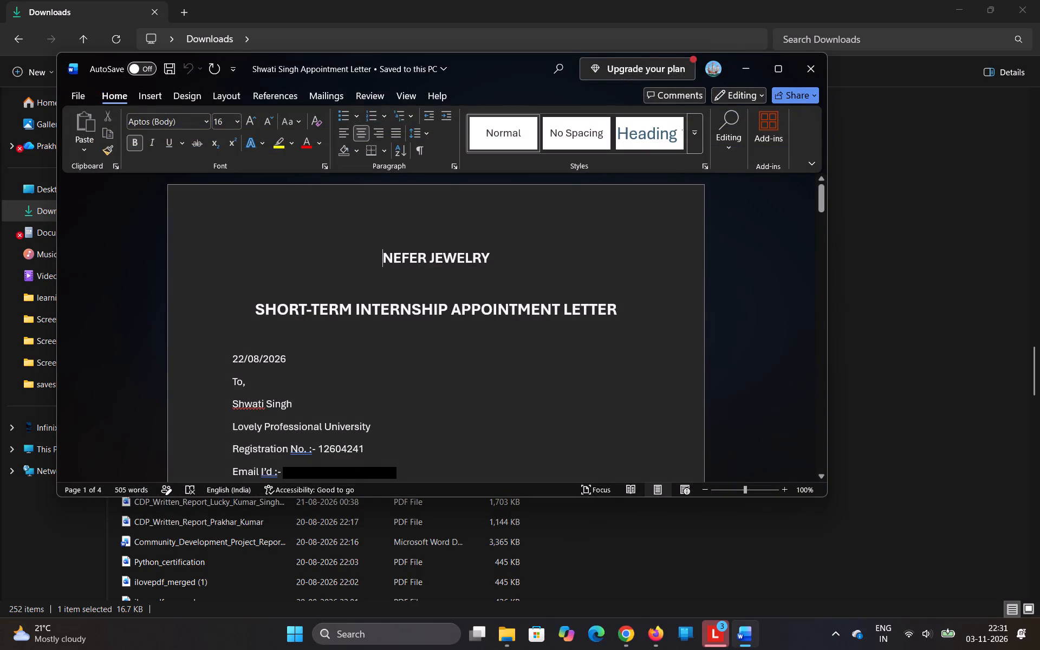
Read the first page of the NEFER JEWELRY appointment letter, covering the addressee details, subject and internship offer.
scroll(542, 375, "down", 1)
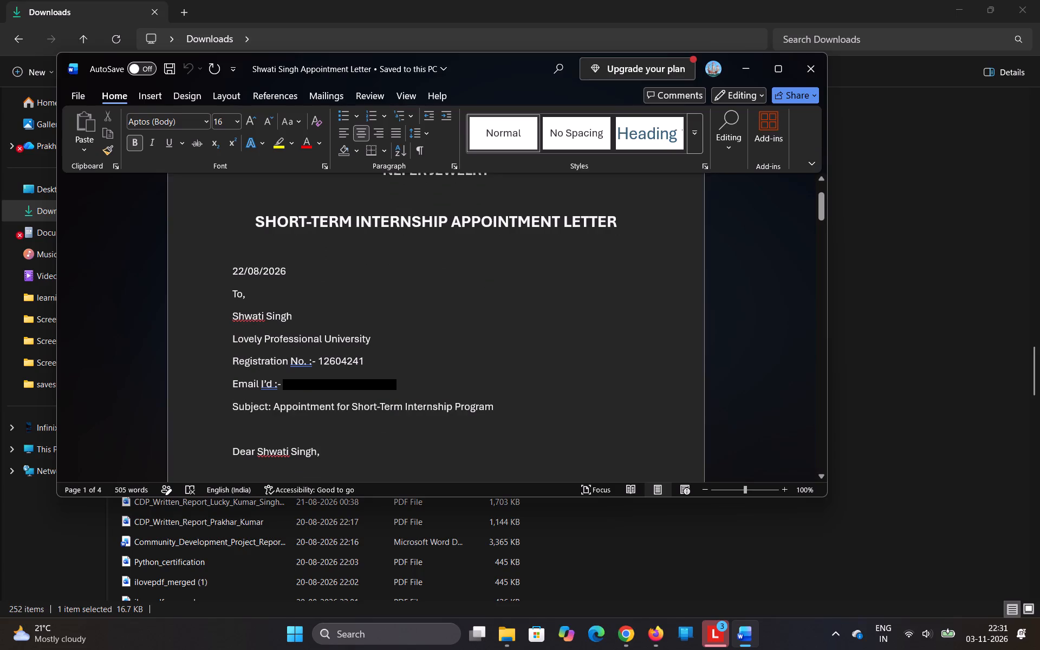
scroll(542, 375, "down", 1)
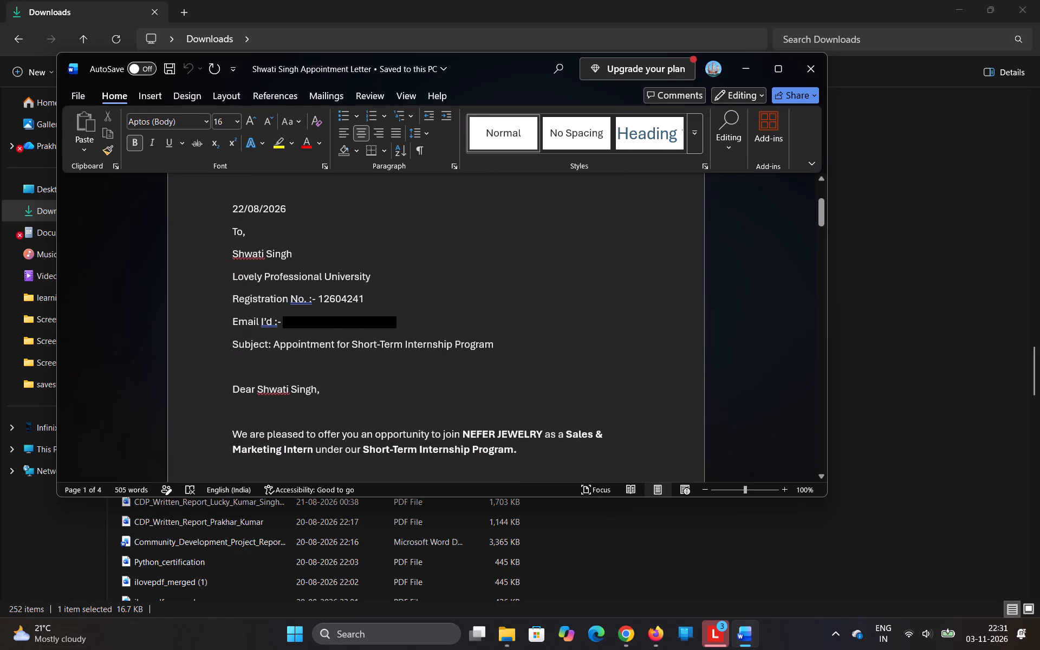
scroll(542, 375, "down", 1)
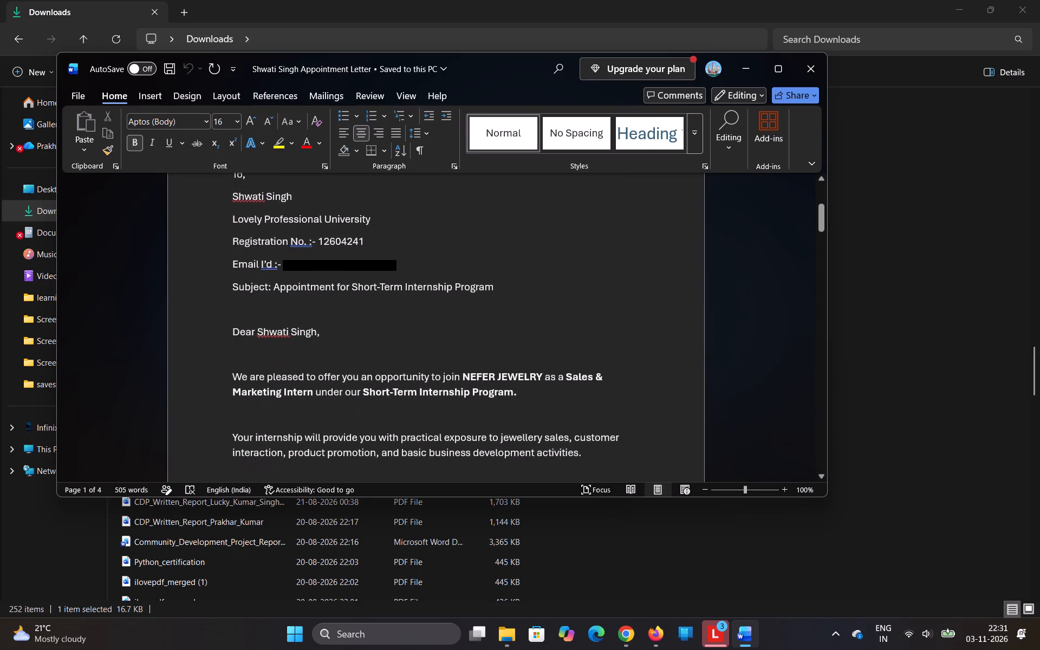
scroll(542, 375, "down", 1)
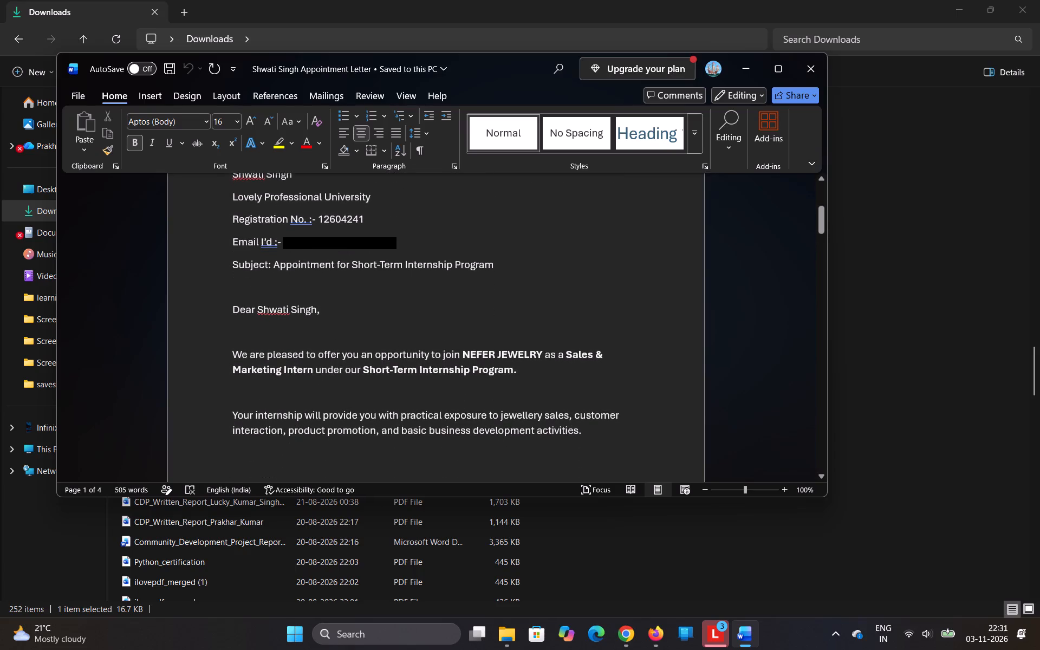
scroll(542, 375, "down", 3)
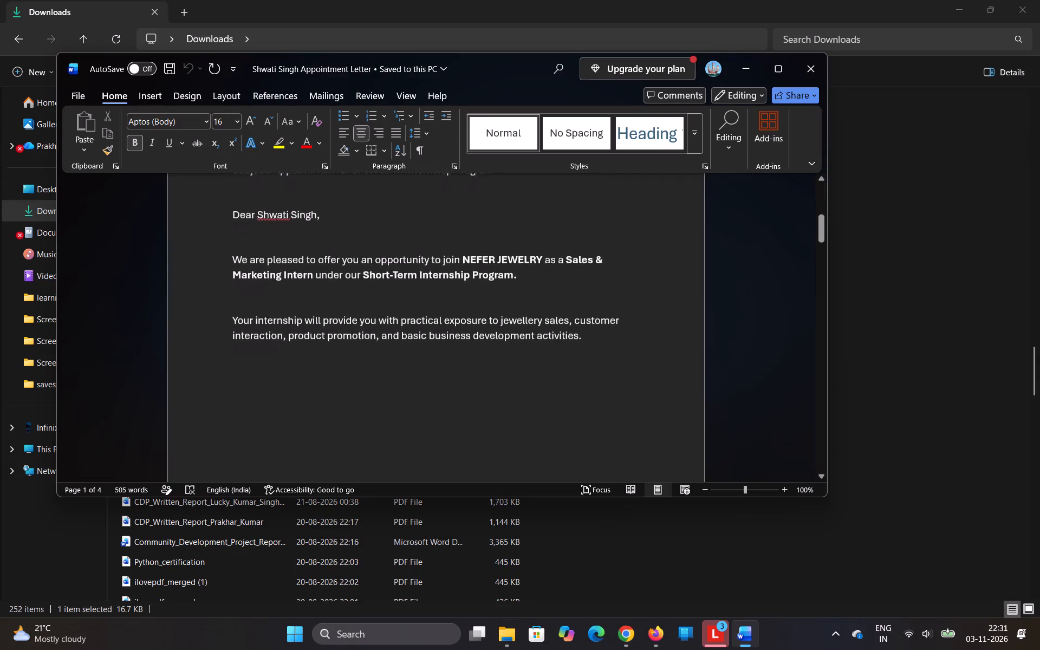
scroll(542, 375, "down", 2)
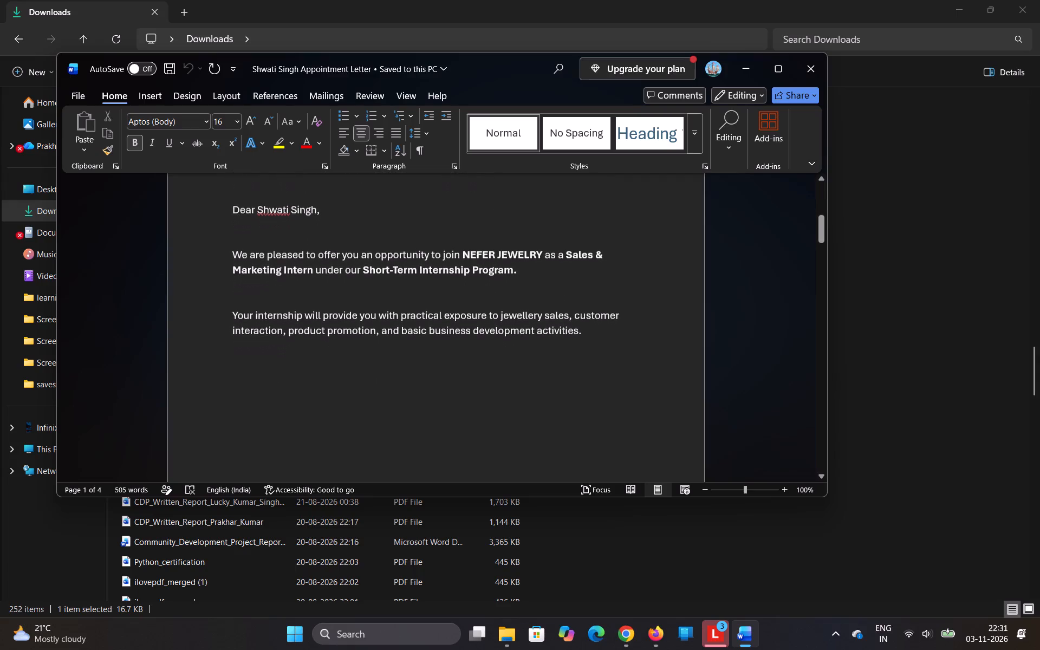
scroll(542, 375, "down", 3)
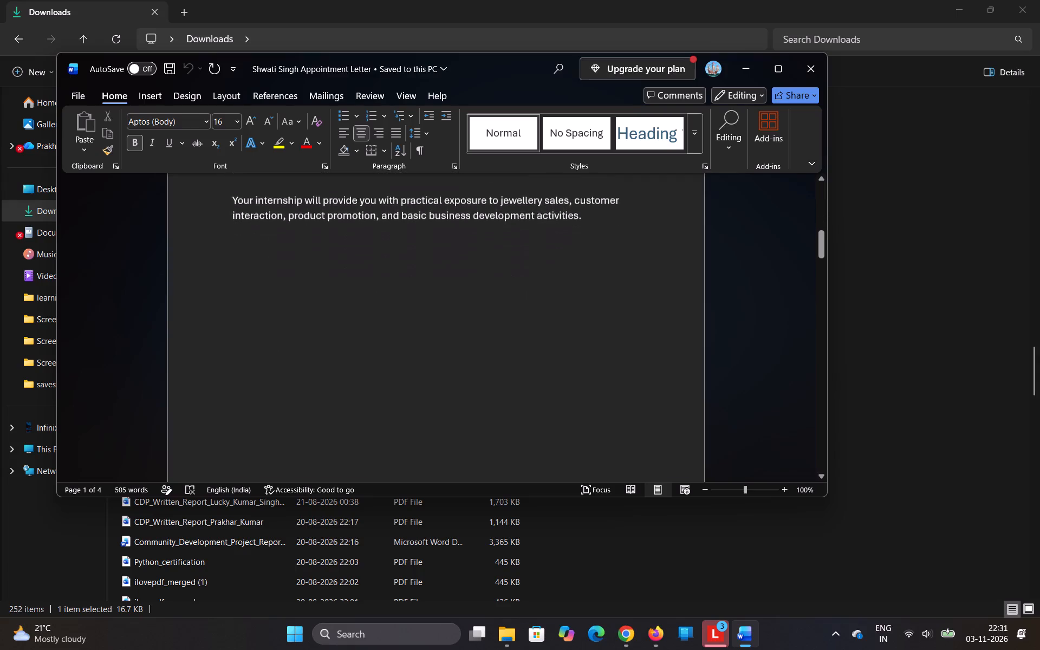
Review the Internship Details and Roles & Responsibilities sections on the letter's second page.
scroll(542, 375, "down", 2)
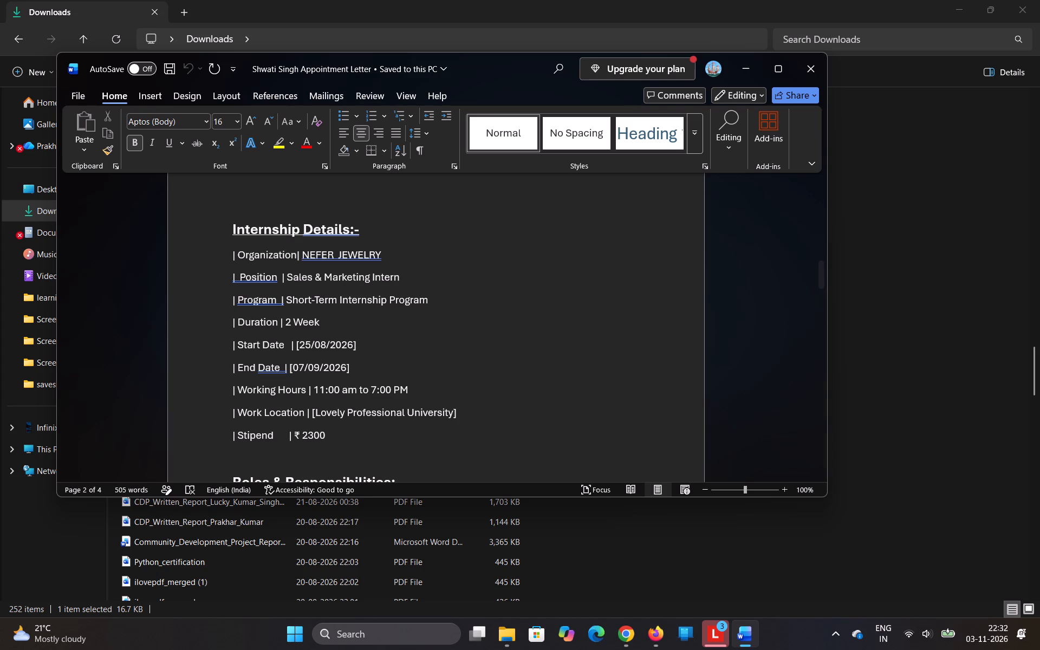
scroll(542, 375, "down", 1)
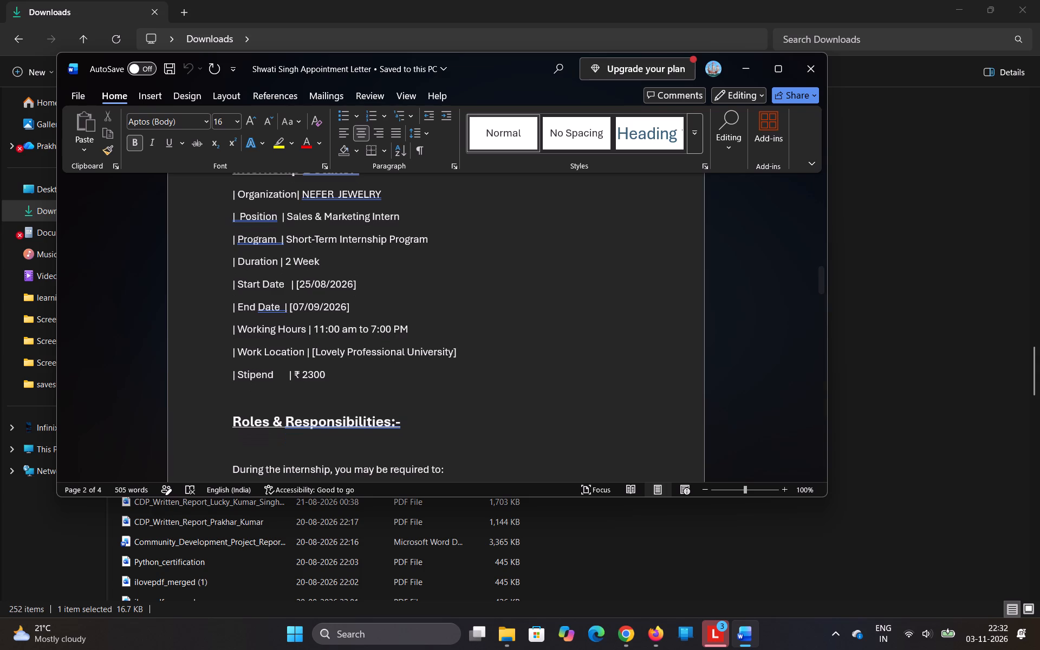
scroll(542, 375, "down", 1)
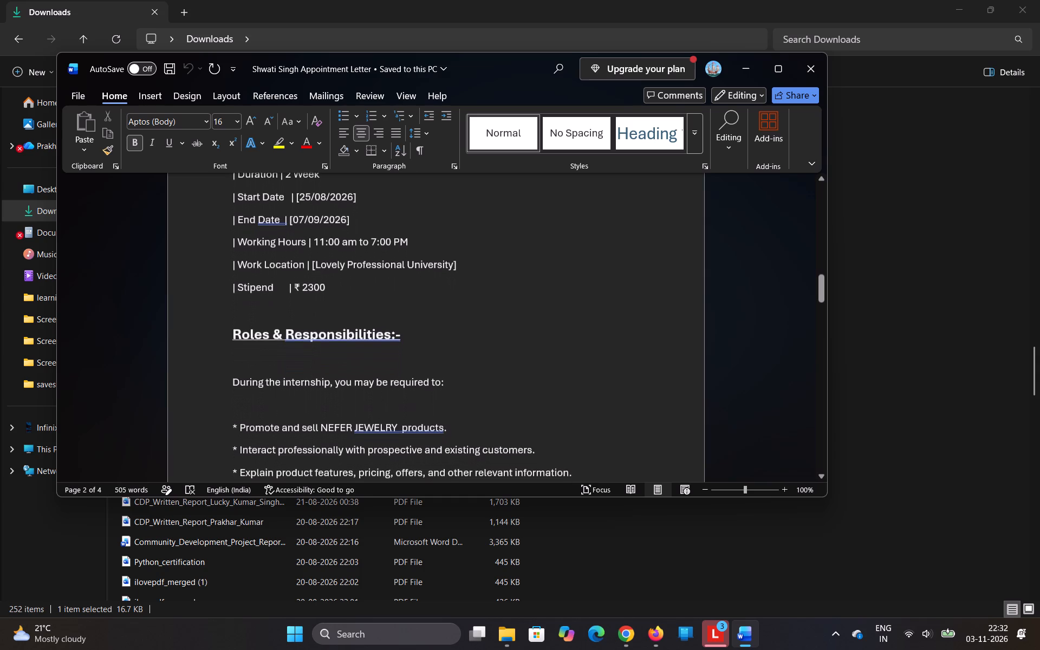
scroll(542, 375, "down", 1)
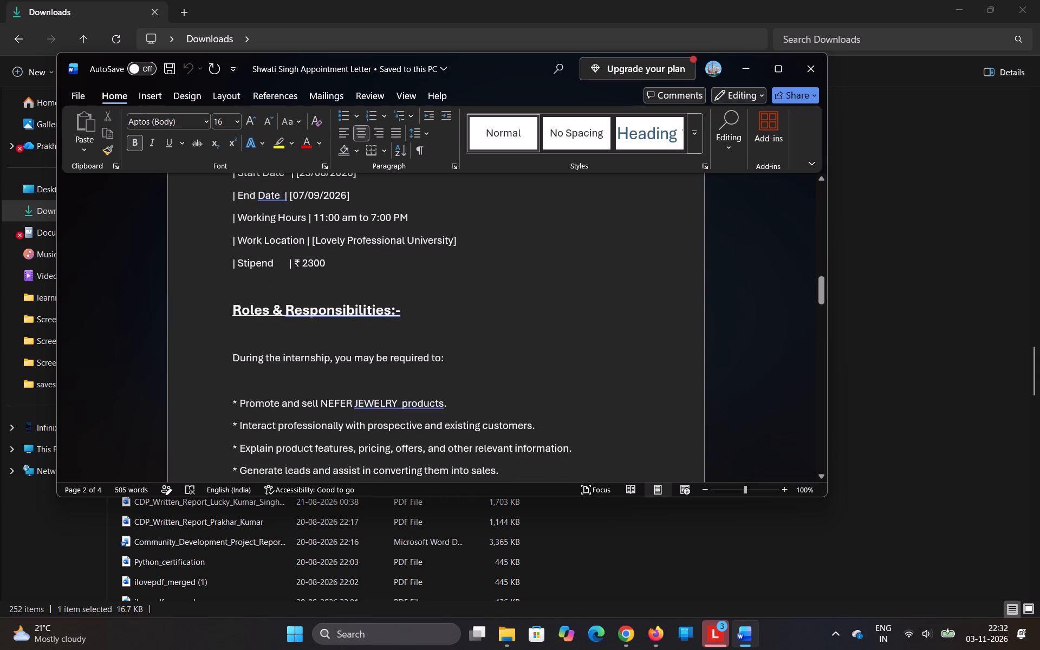
scroll(542, 375, "down", 1)
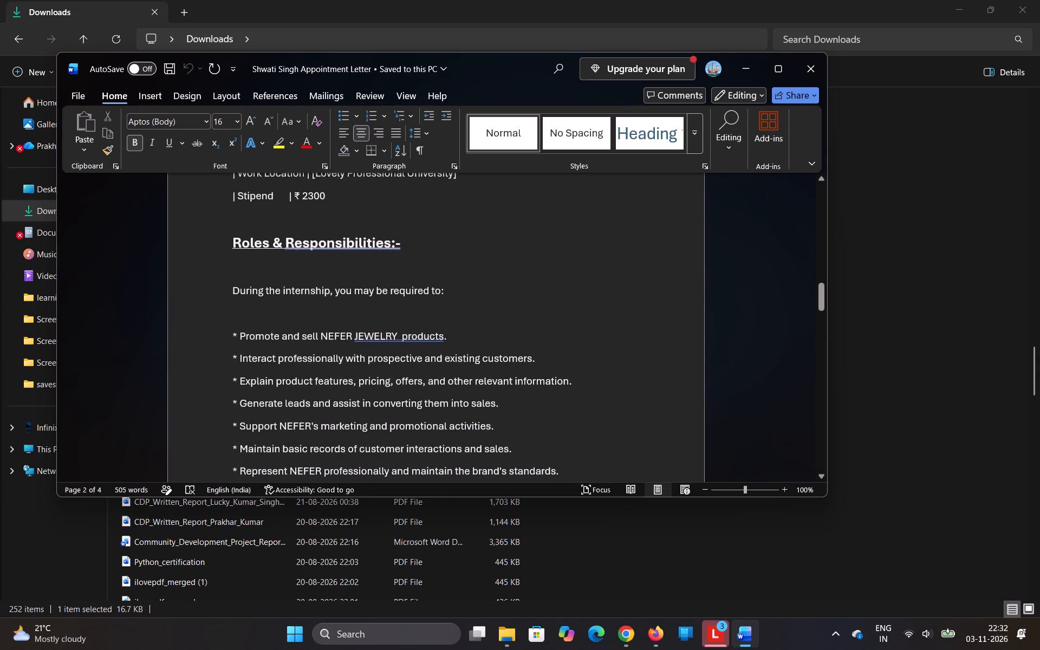
scroll(542, 375, "down", 3)
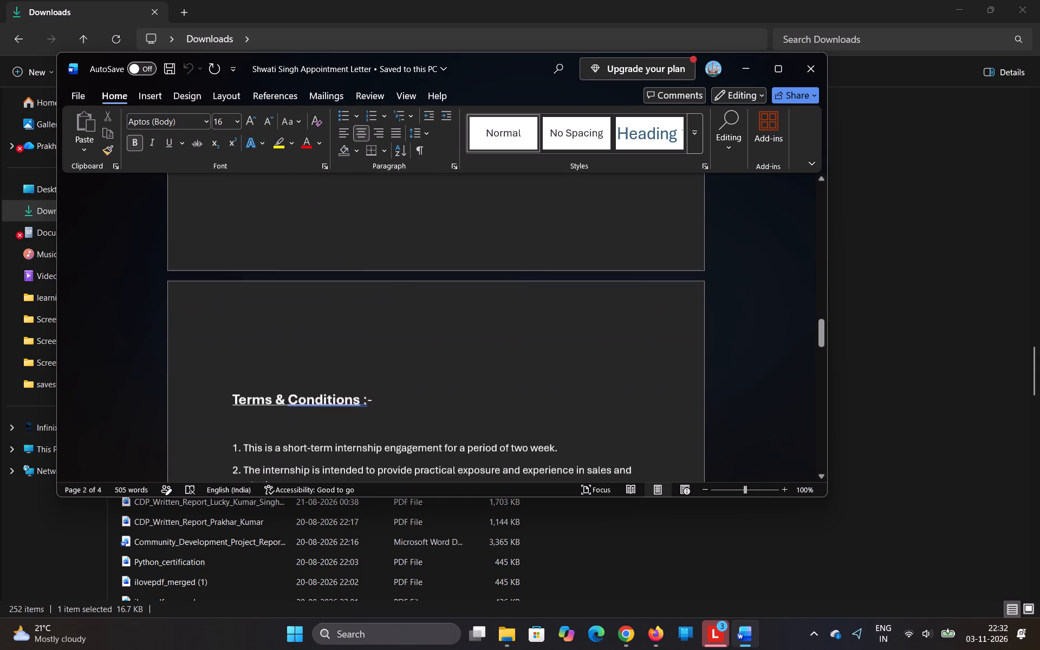
Read the Terms & Conditions clauses on the letter's third page through the Deduction Clause.
scroll(542, 375, "down", 2)
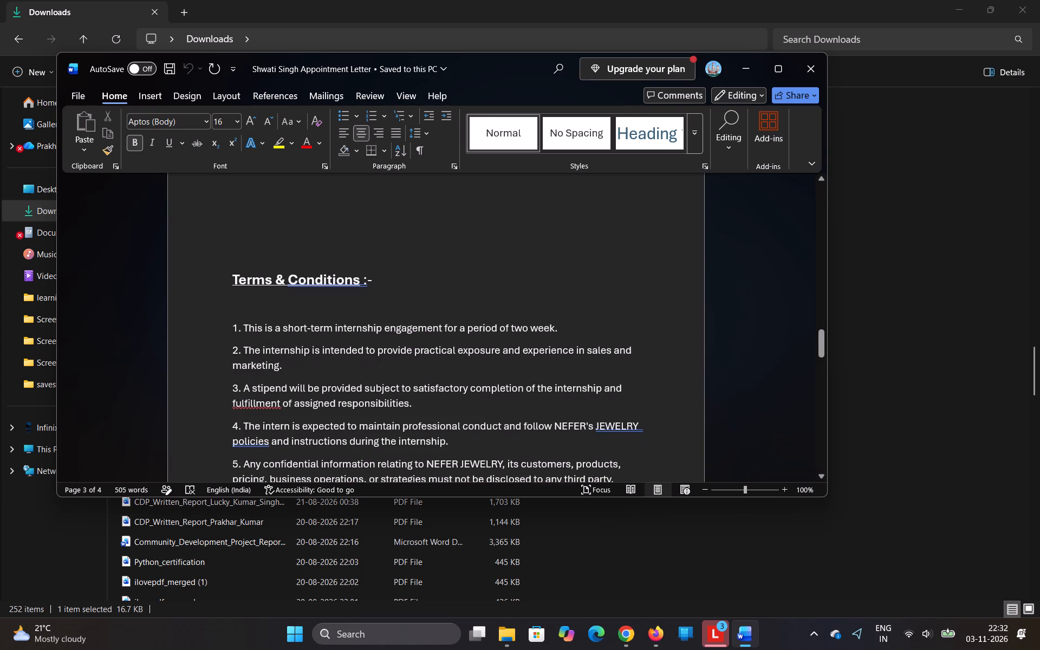
scroll(542, 375, "down", 1)
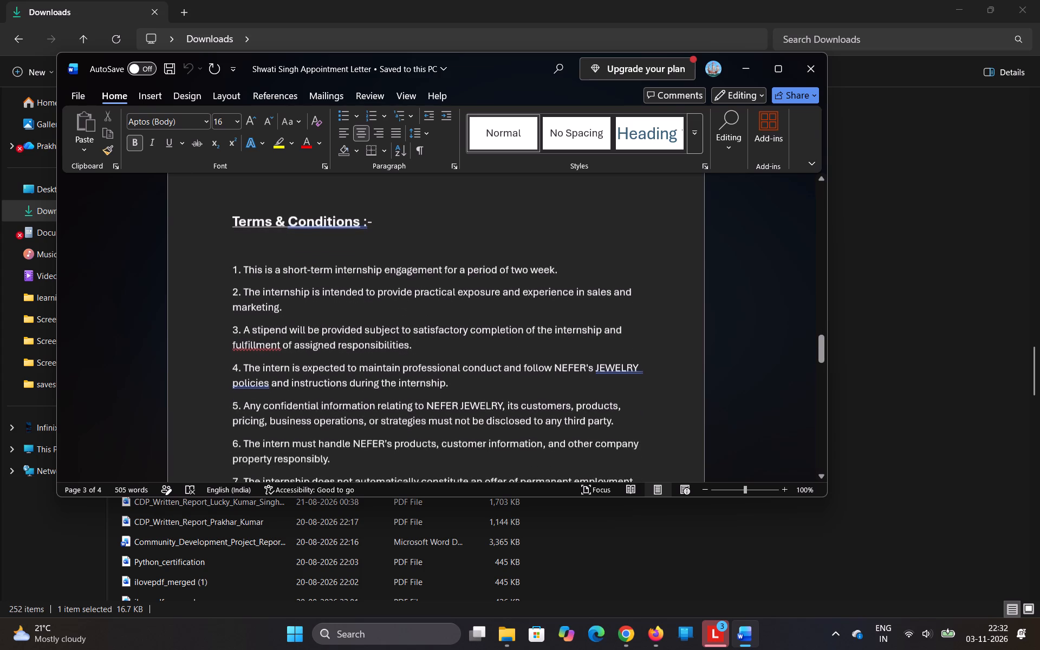
scroll(542, 375, "down", 3)
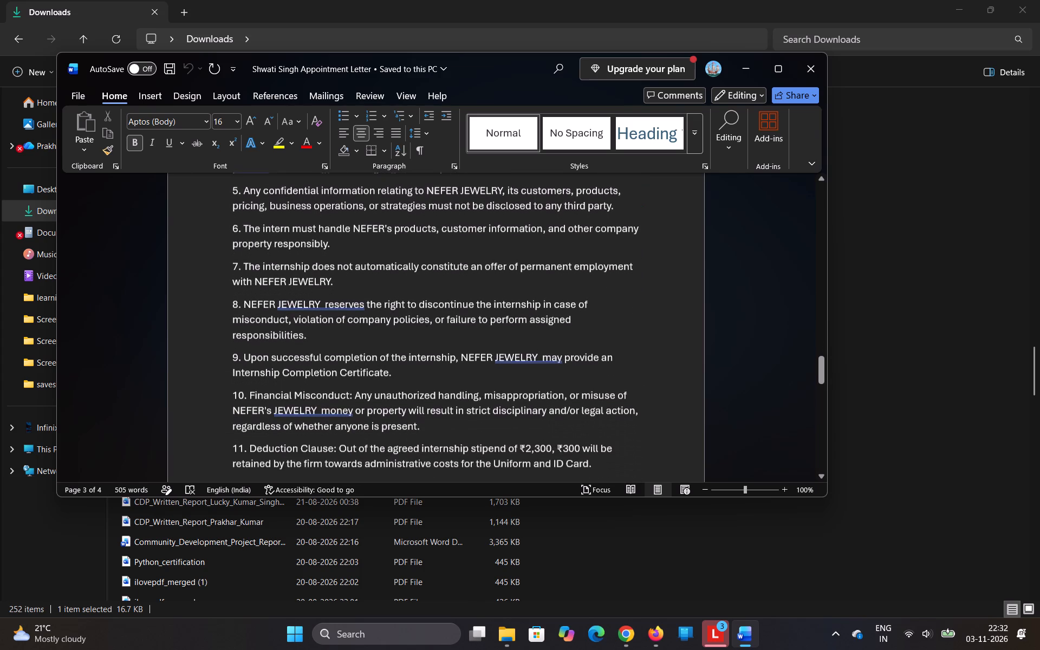
scroll(542, 375, "down", 1)
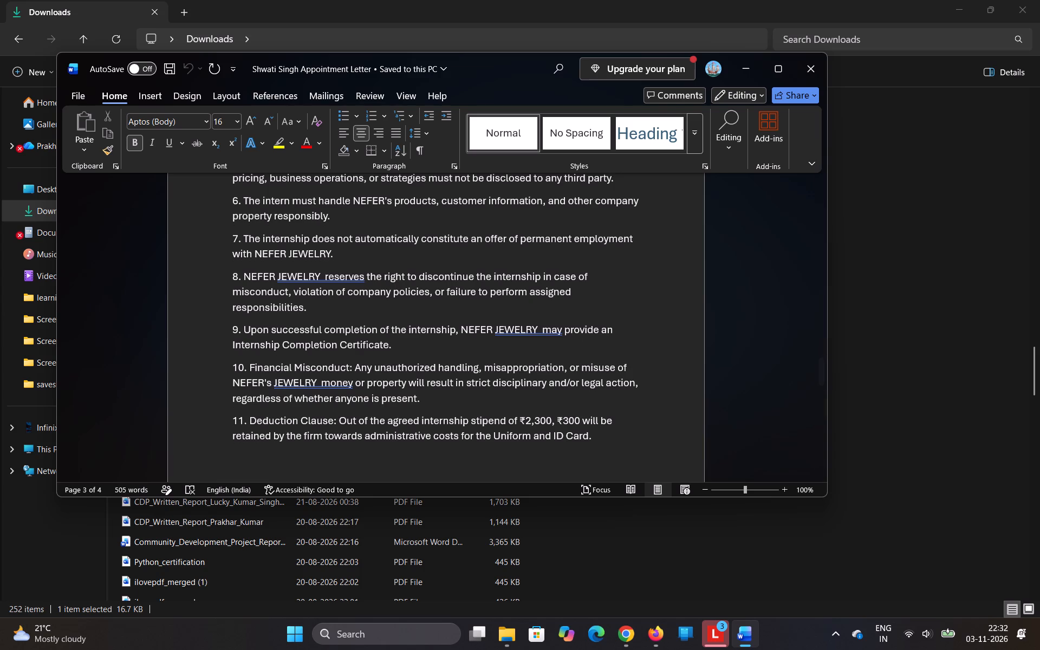
scroll(542, 375, "down", 1)
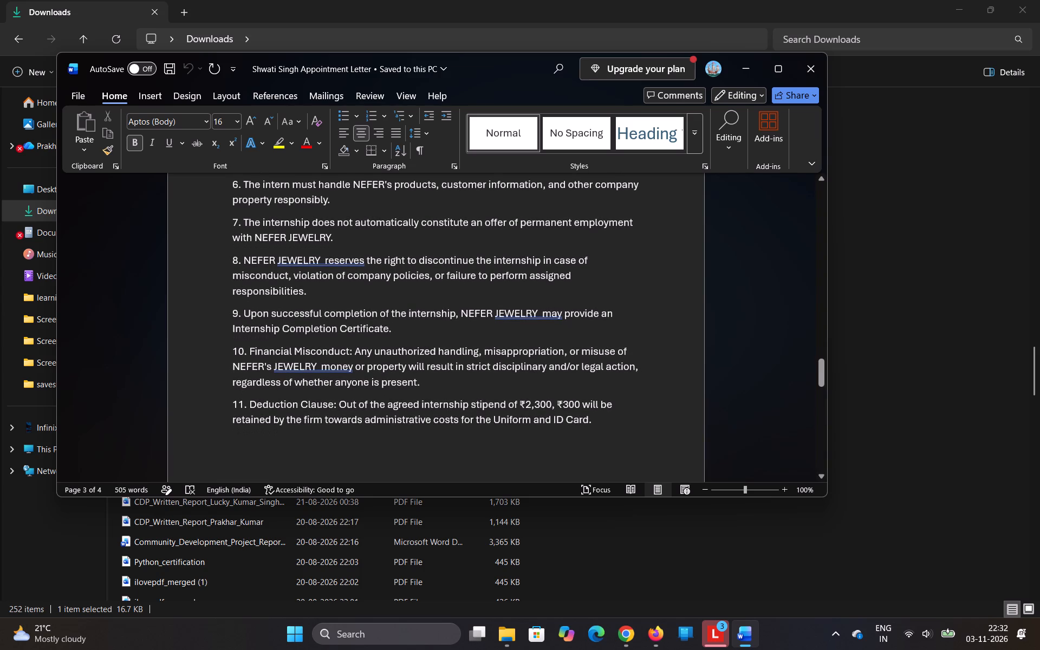
scroll(542, 375, "down", 2)
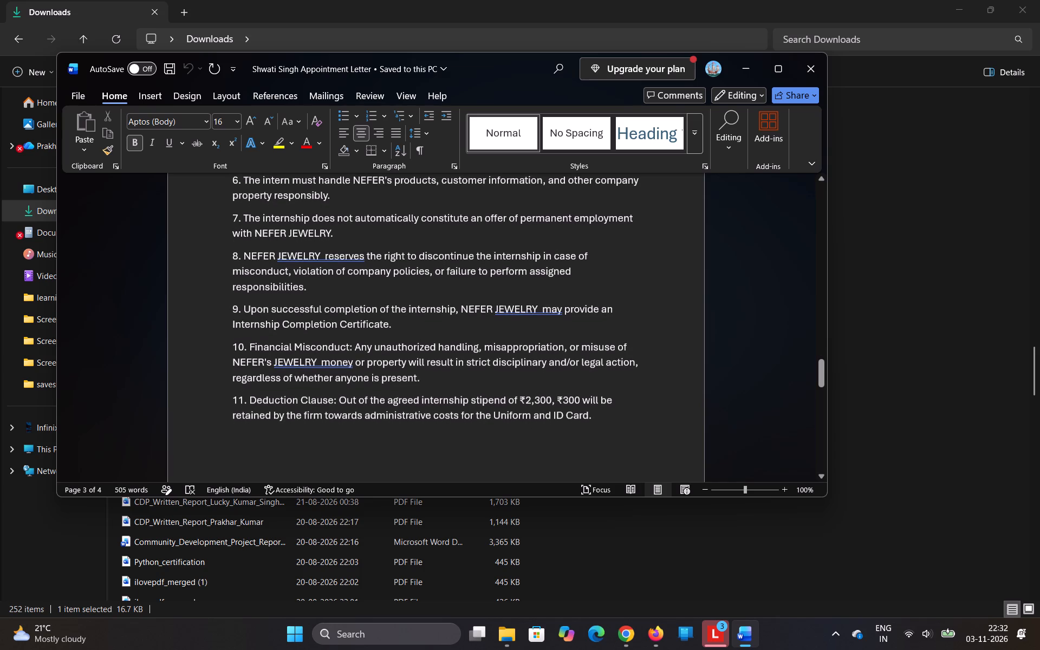
Read the closing part of the appointment letter, covering the NEFER JEWELRY signature block and the Intern Acceptance section, and return to its beginning.
scroll(542, 375, "down", 2)
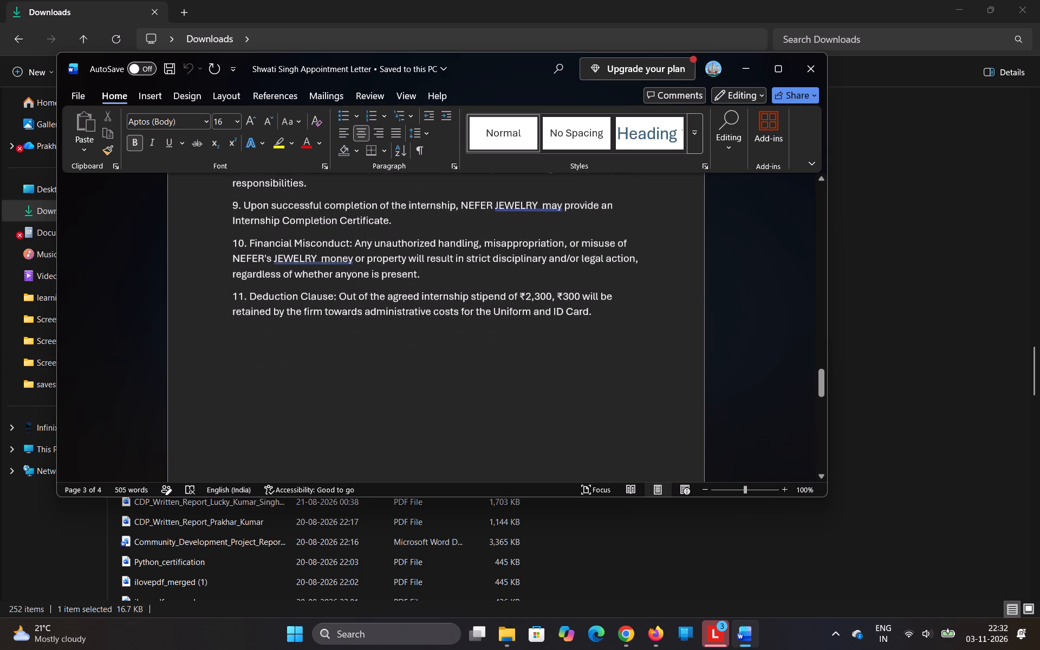
scroll(542, 375, "down", 2)
scroll(542, 375, "up", 2)
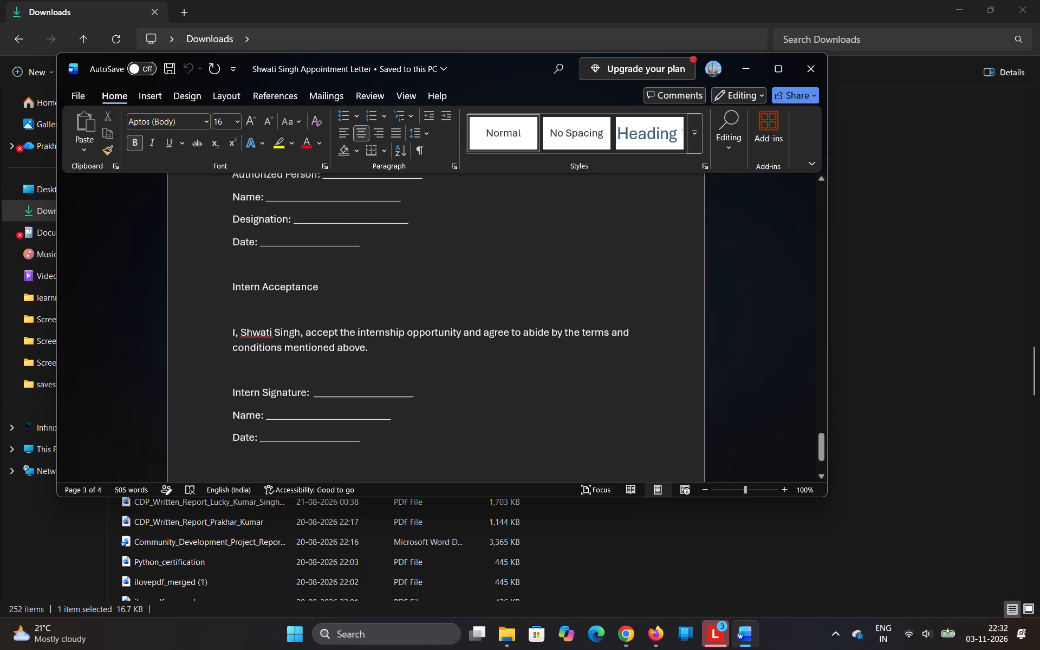
scroll(542, 375, "up", 1)
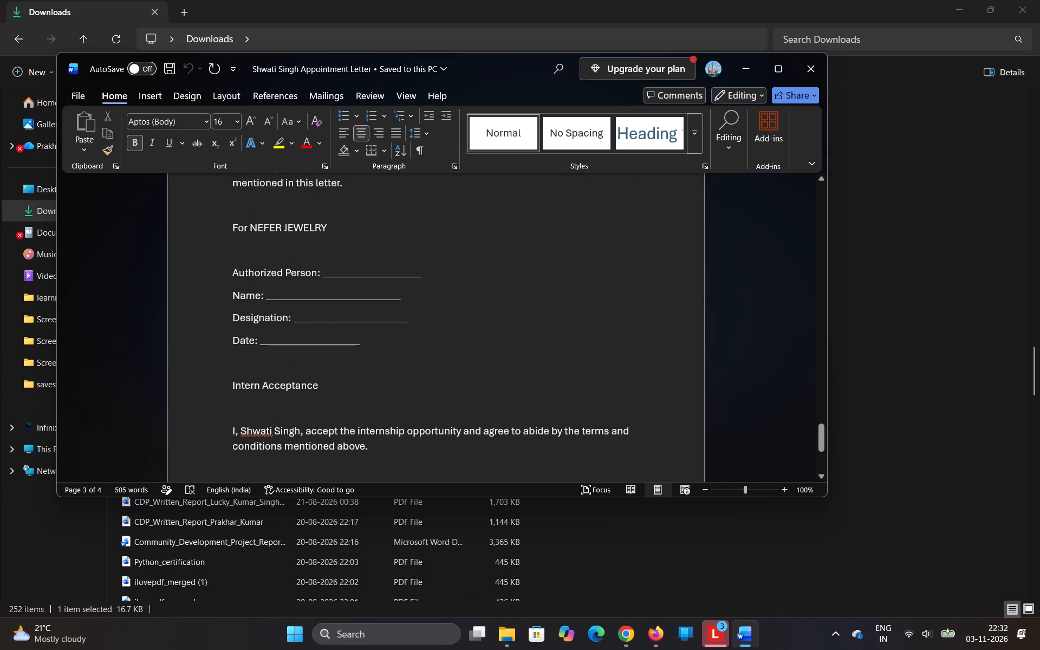
scroll(542, 375, "up", 1)
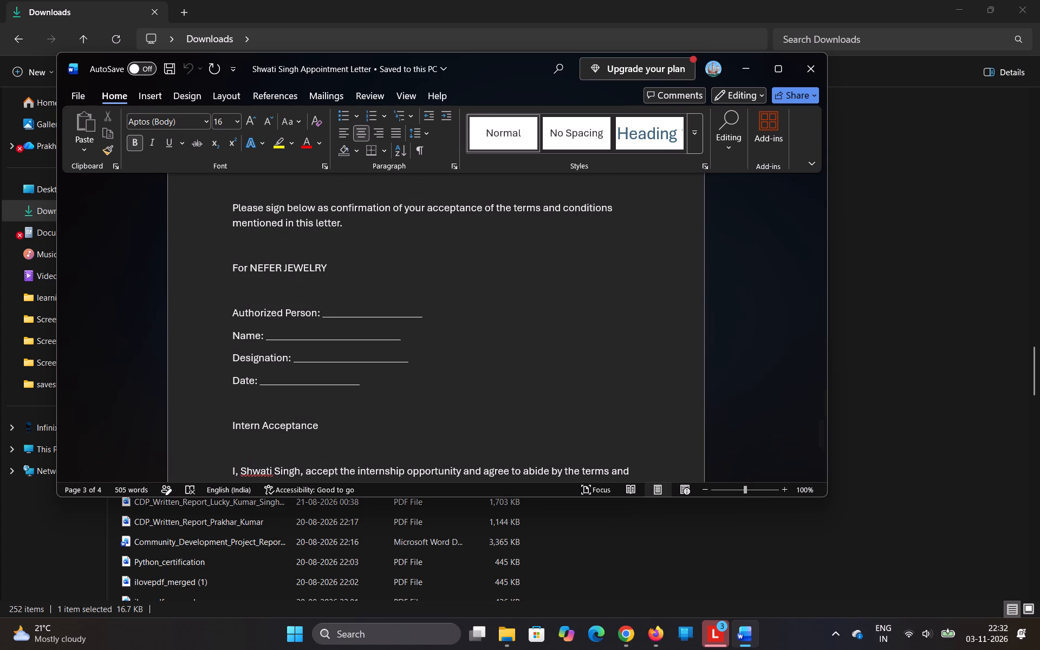
scroll(542, 375, "down", 2)
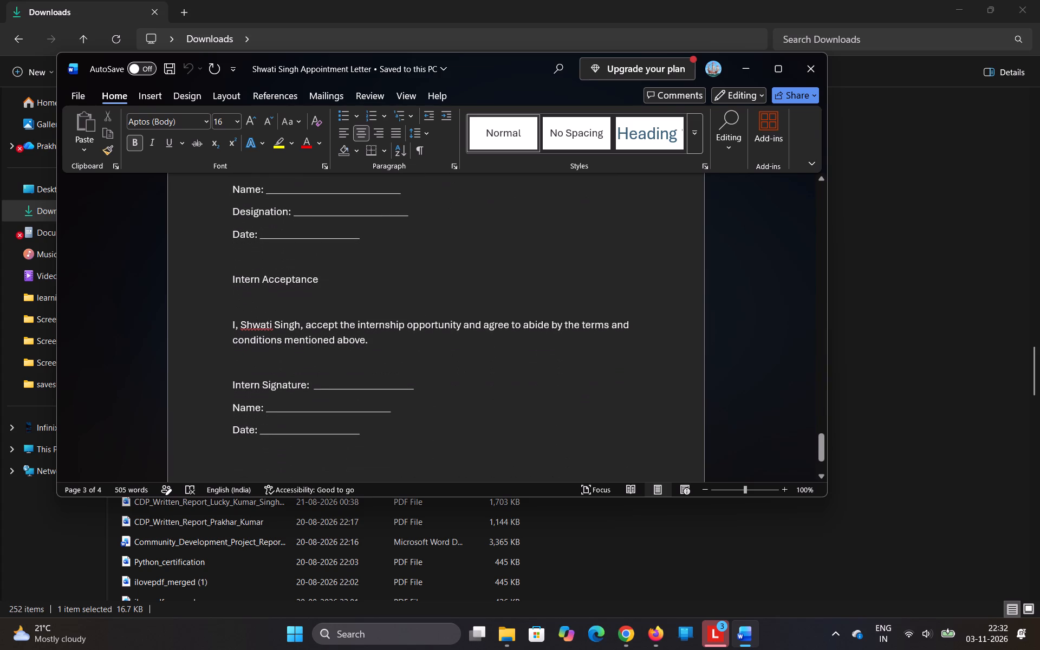
scroll(542, 375, "down", 3)
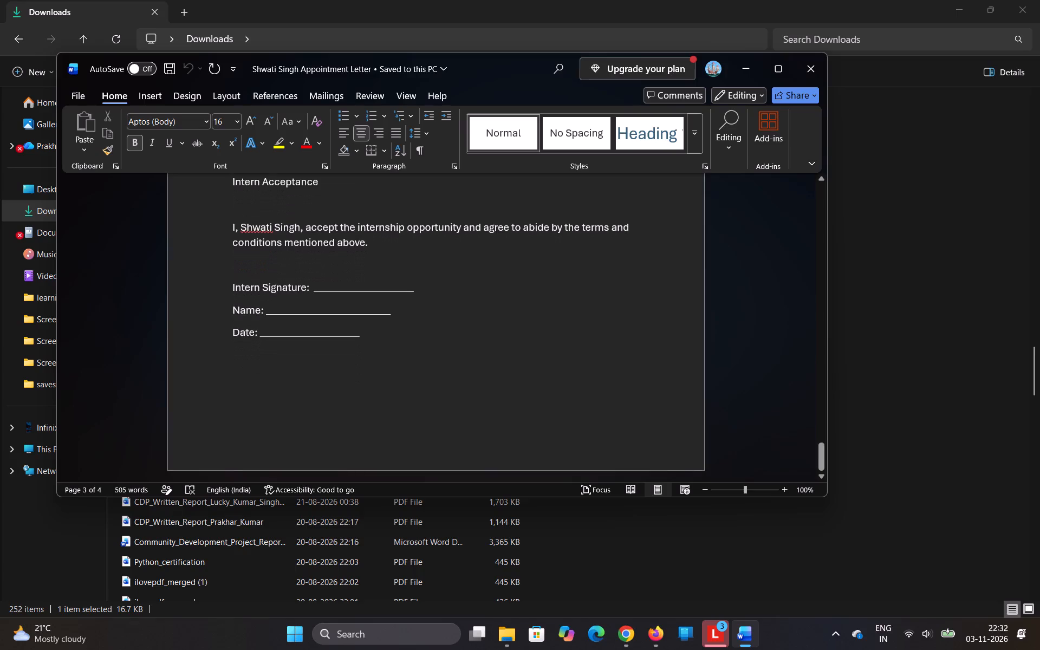
scroll(542, 375, "down", 1)
scroll(542, 375, "up", 6)
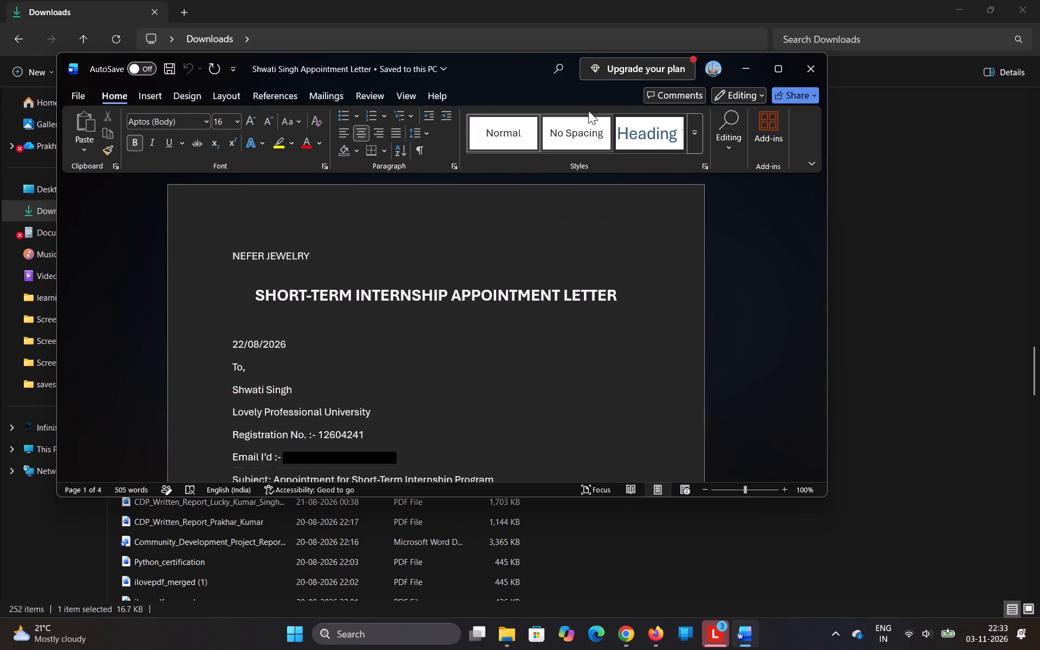
left_click(747, 69)
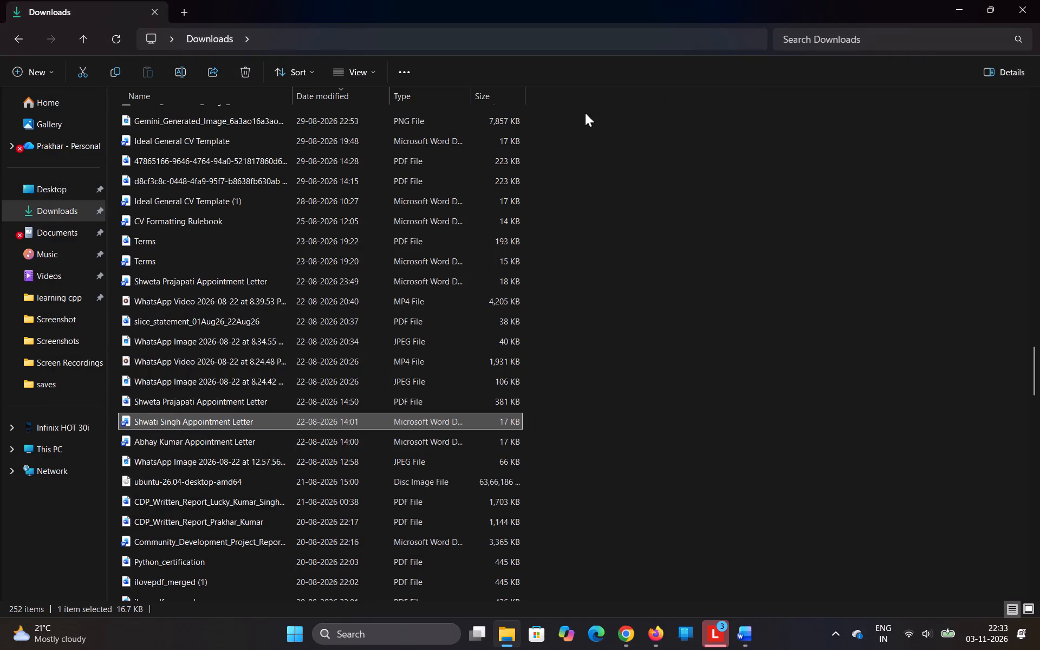
scroll(283, 384, "up", 1)
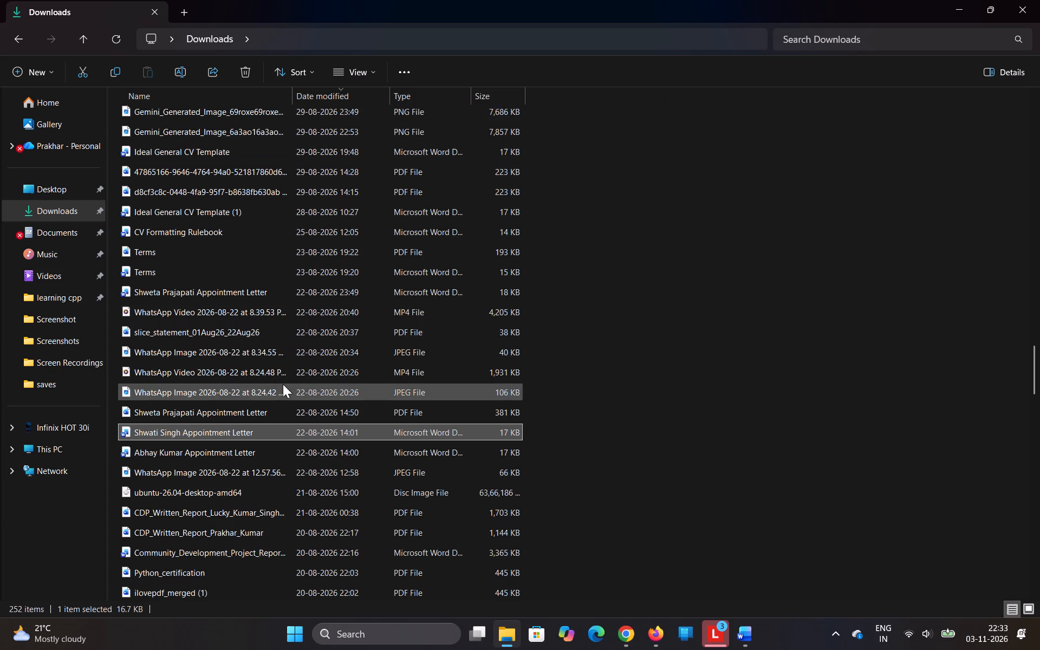
scroll(283, 384, "up", 3)
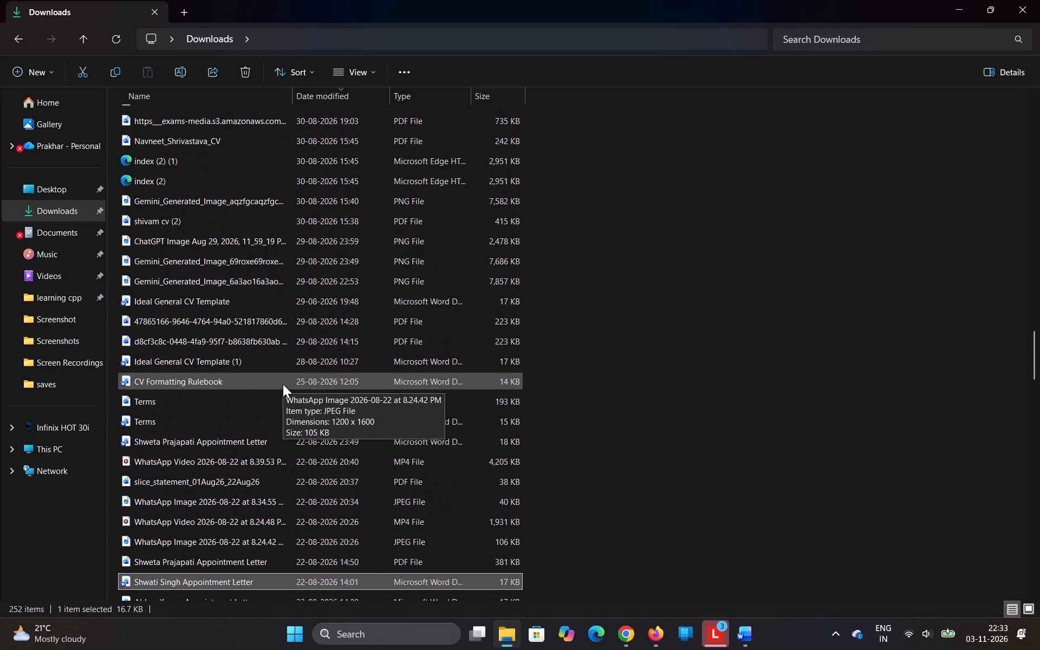
scroll(283, 384, "up", 3)
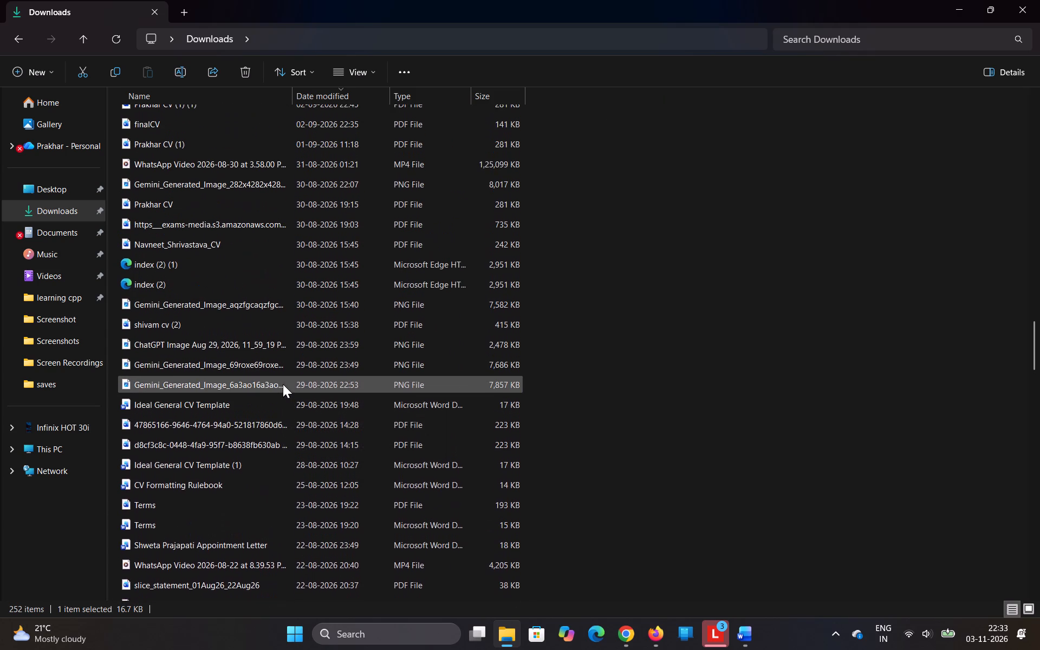
scroll(283, 384, "up", 2)
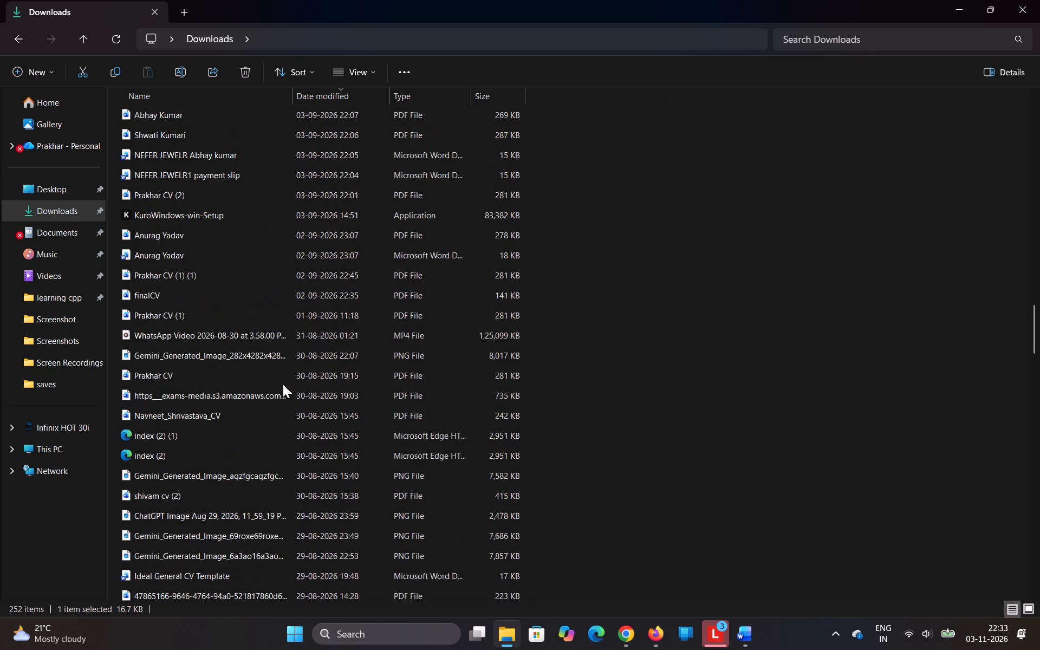
scroll(283, 384, "up", 2)
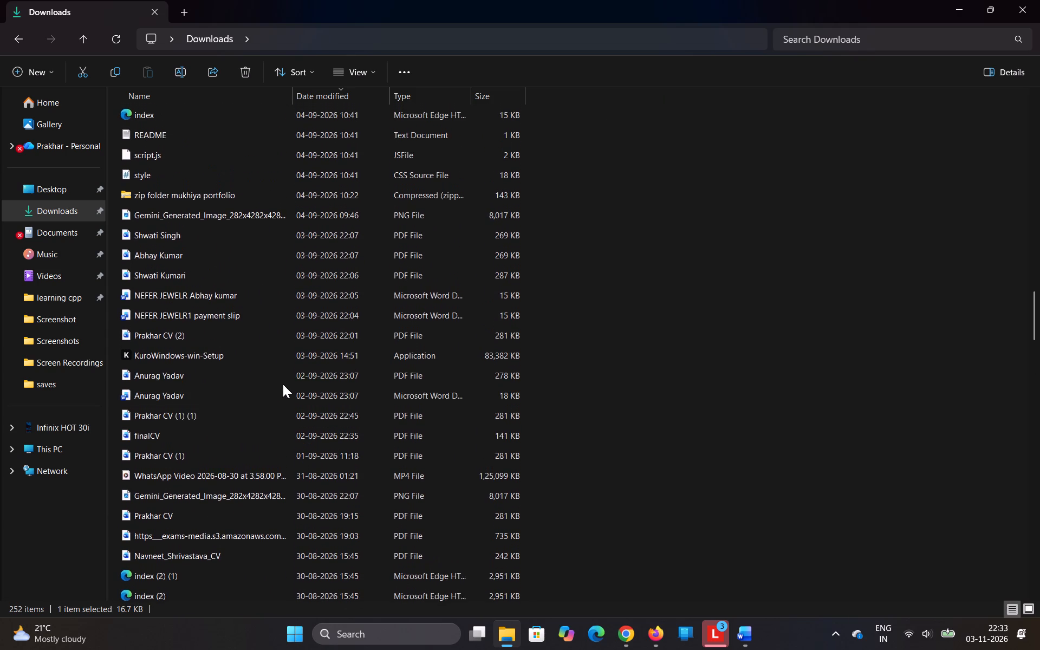
scroll(283, 384, "up", 1)
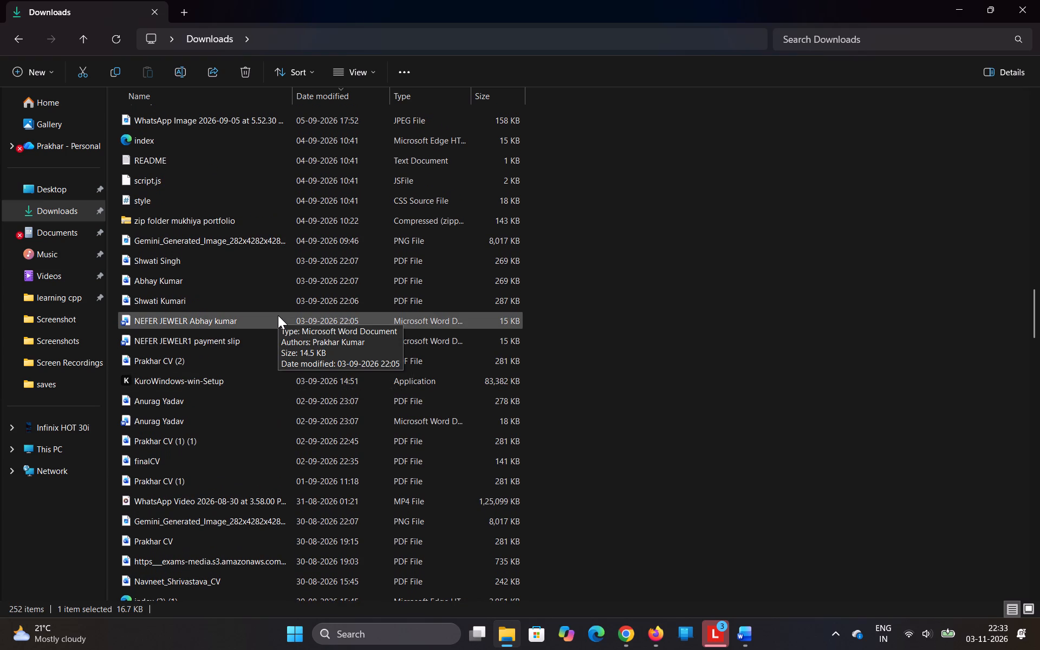
scroll(278, 315, "up", 1)
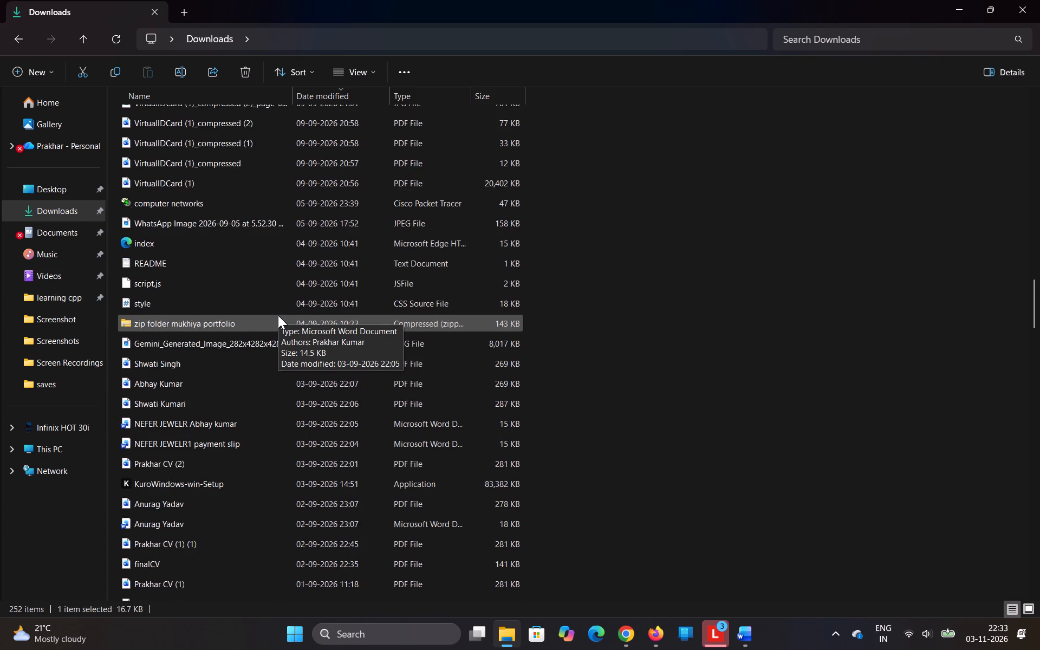
scroll(278, 315, "up", 1)
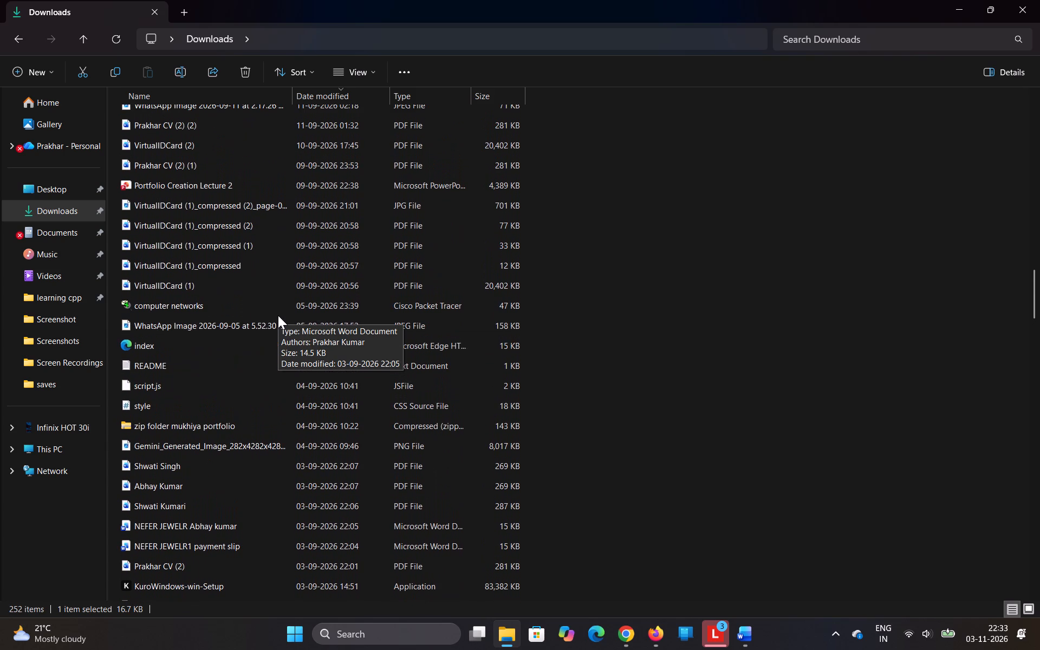
scroll(278, 315, "down", 1)
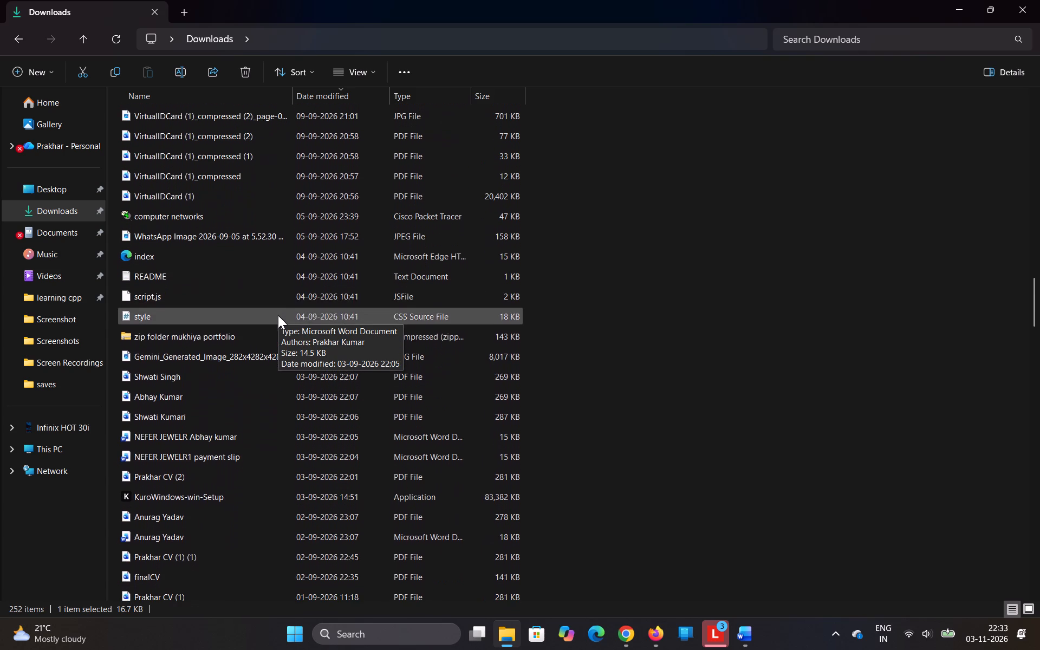
scroll(278, 315, "down", 1)
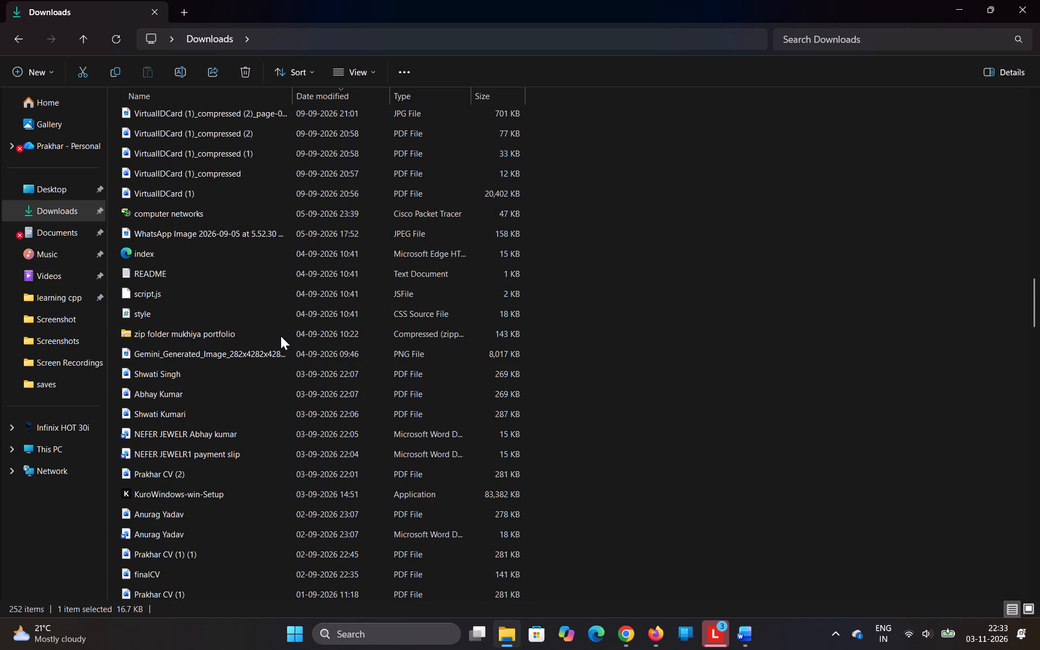
scroll(275, 438, "down", 1)
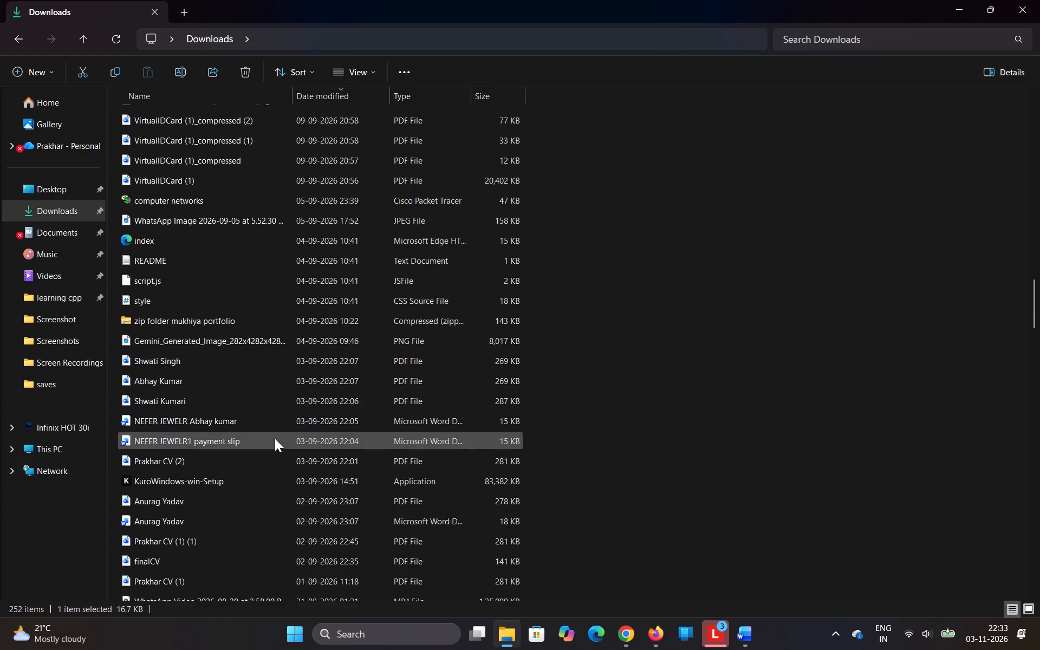
scroll(275, 438, "down", 1)
double_click(278, 412)
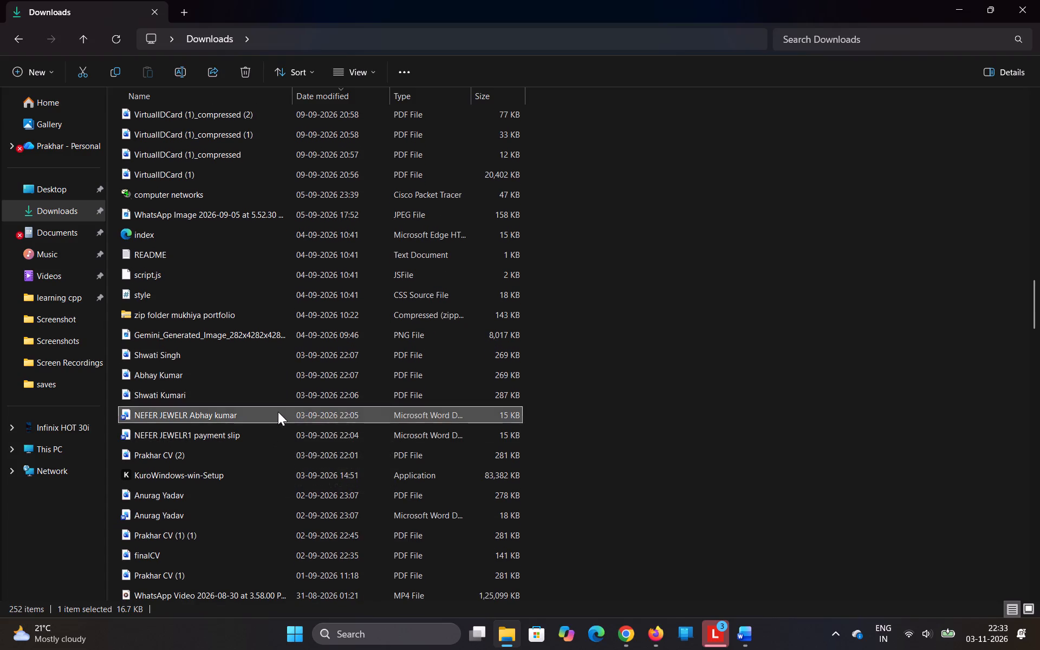
Review the Stipend & Incentive Statement, covering the intern details, Payment Details table, Total Payable, payment status and signatory note.
scroll(278, 412, "down", 1)
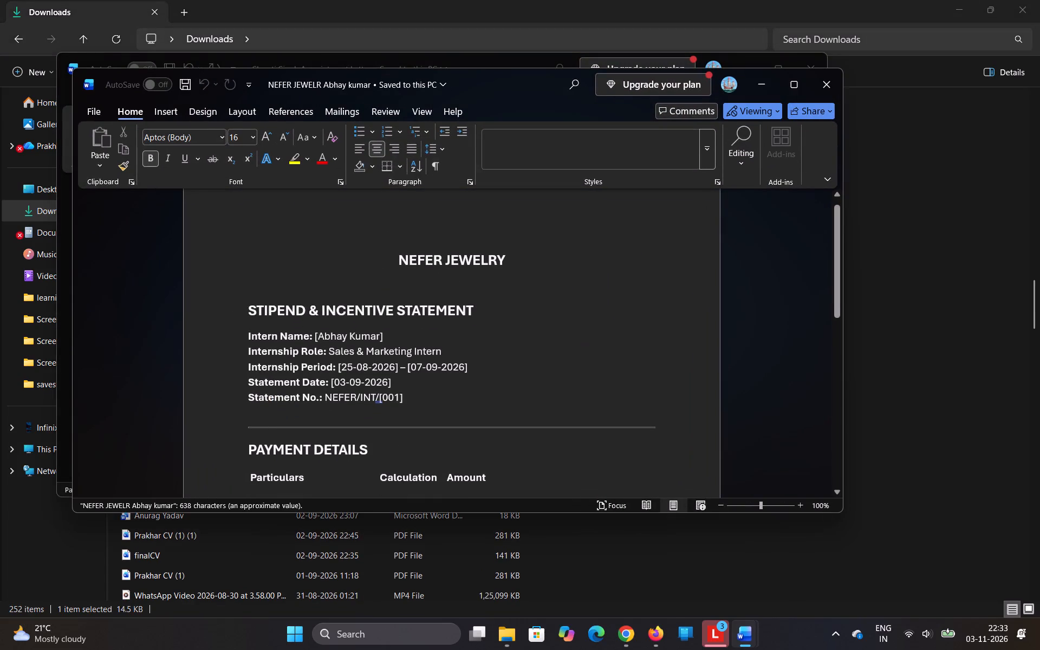
scroll(278, 412, "down", 1)
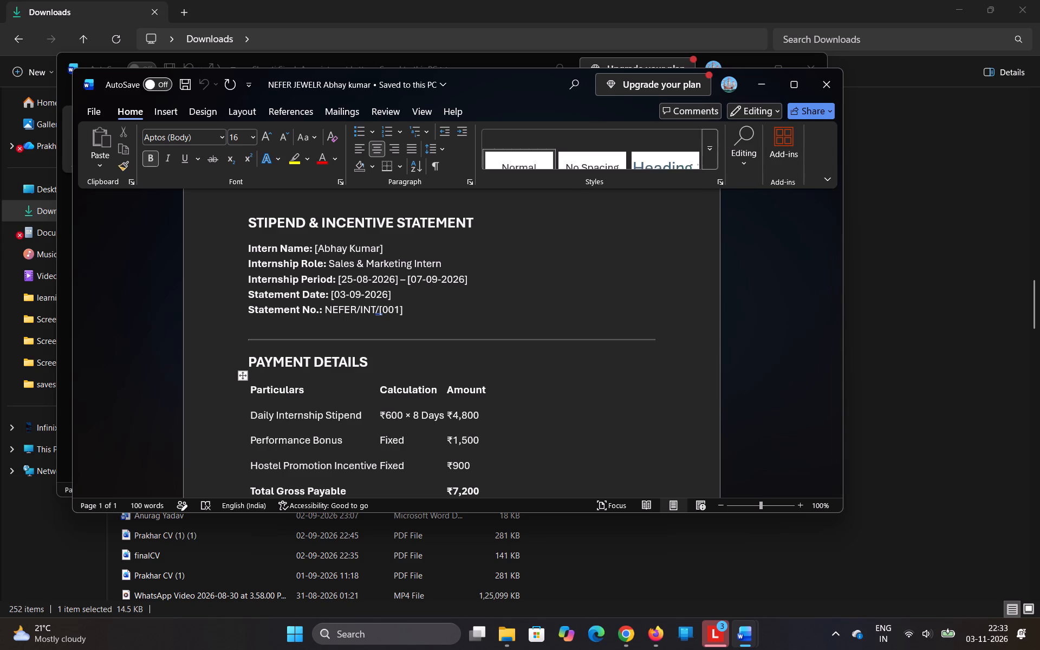
scroll(278, 412, "up", 2)
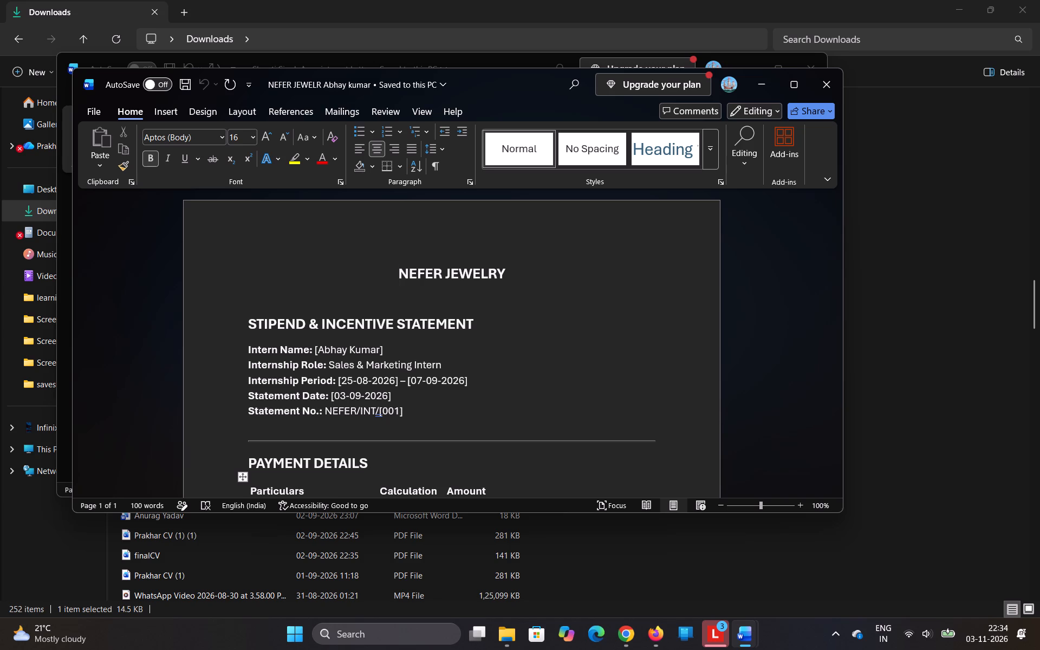
scroll(278, 412, "down", 2)
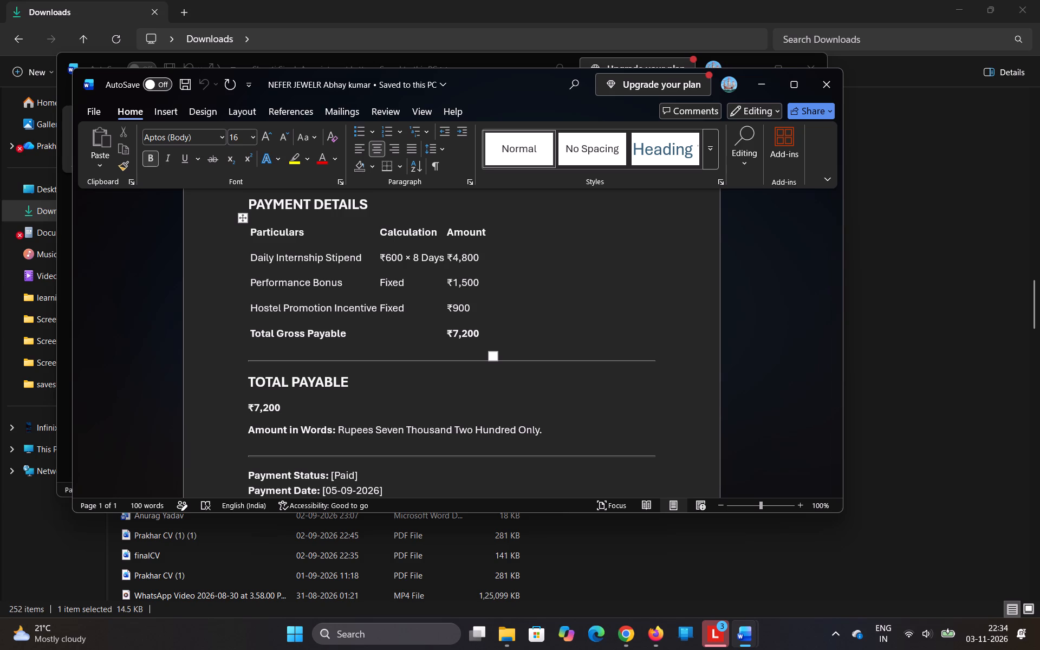
scroll(278, 412, "down", 2)
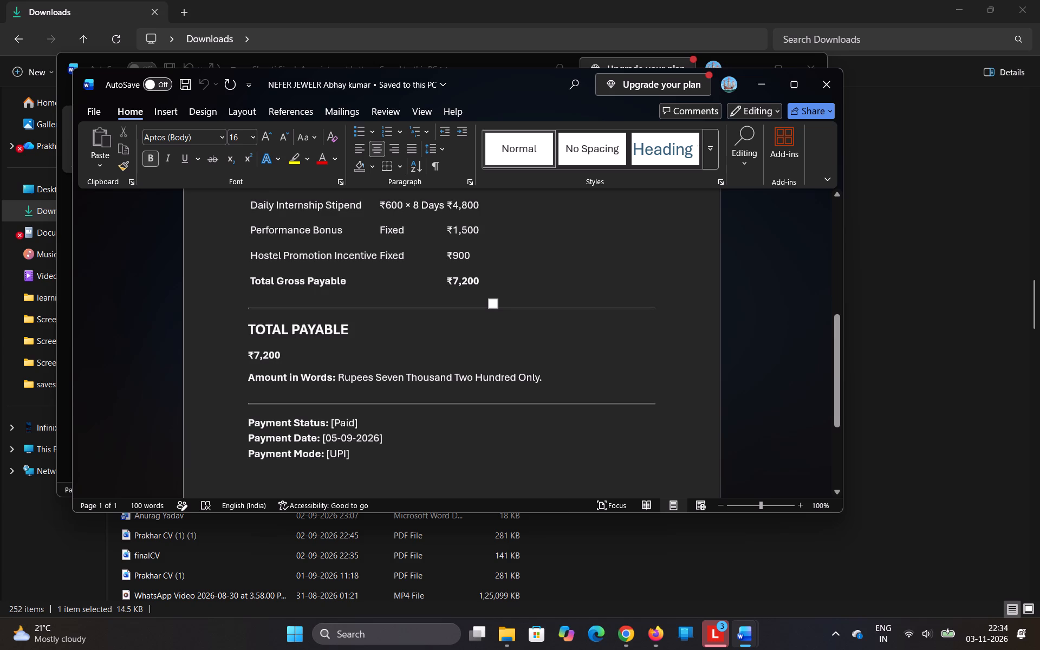
scroll(278, 412, "down", 1)
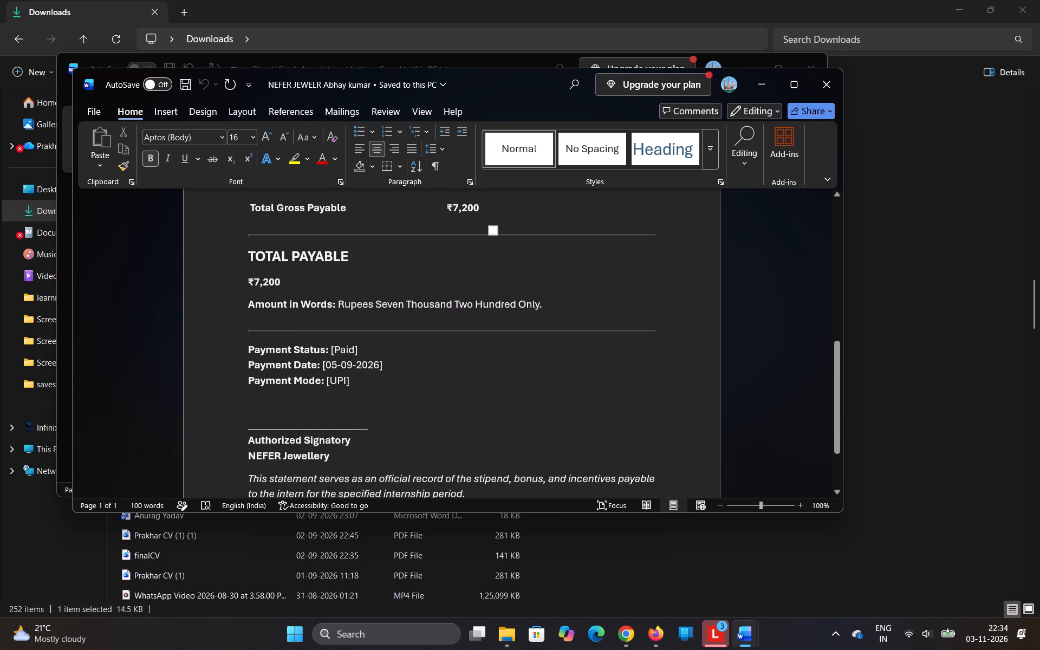
scroll(278, 412, "down", 2)
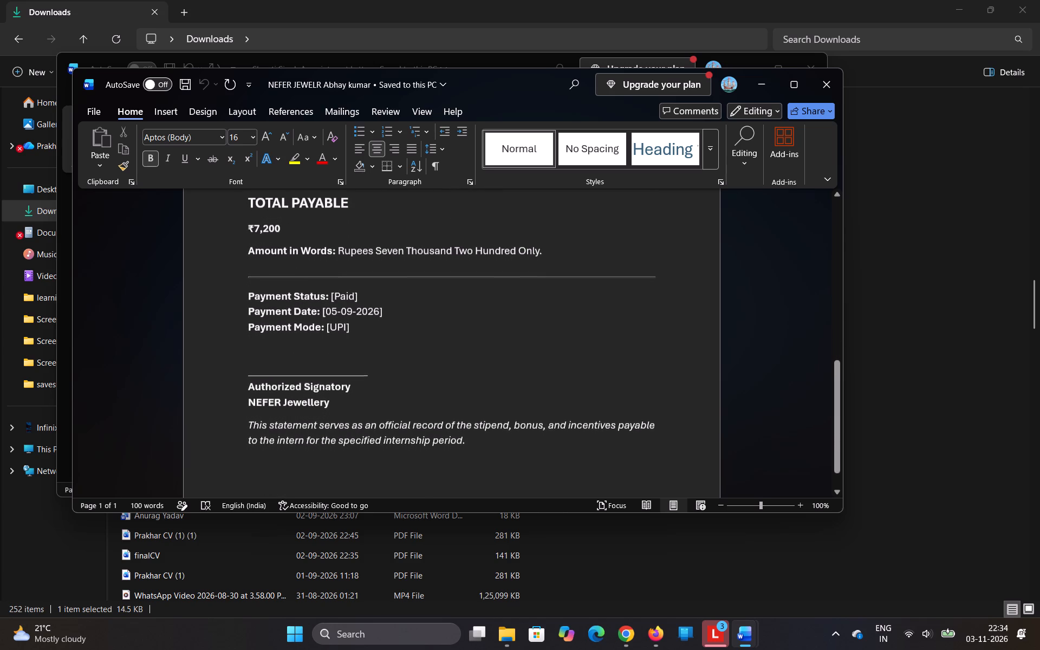
scroll(278, 412, "down", 2)
scroll(278, 412, "up", 3)
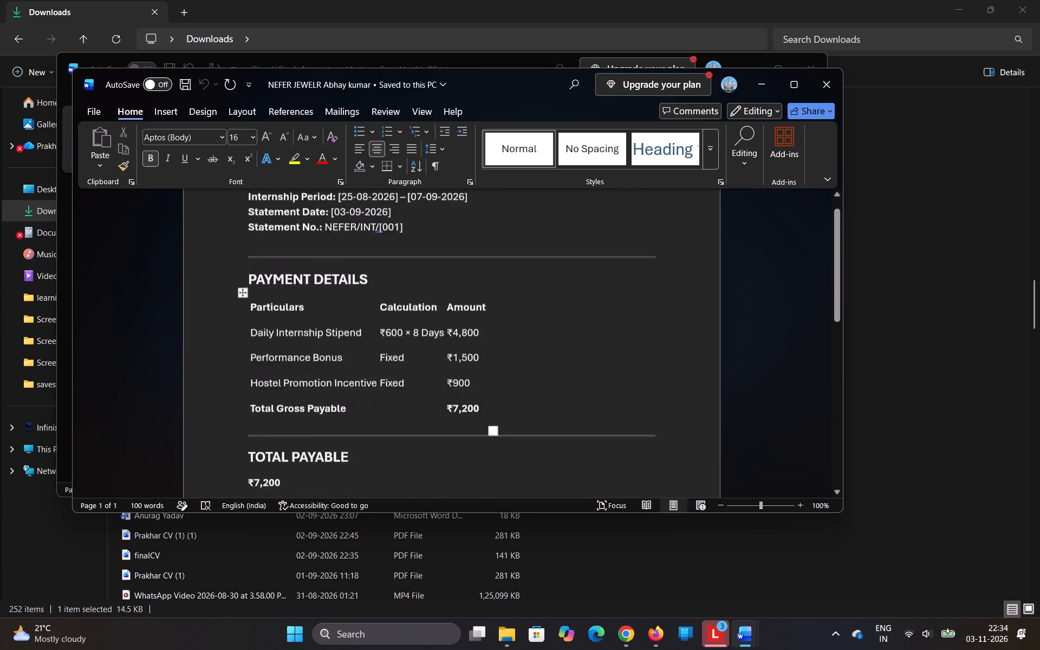
scroll(278, 412, "up", 2)
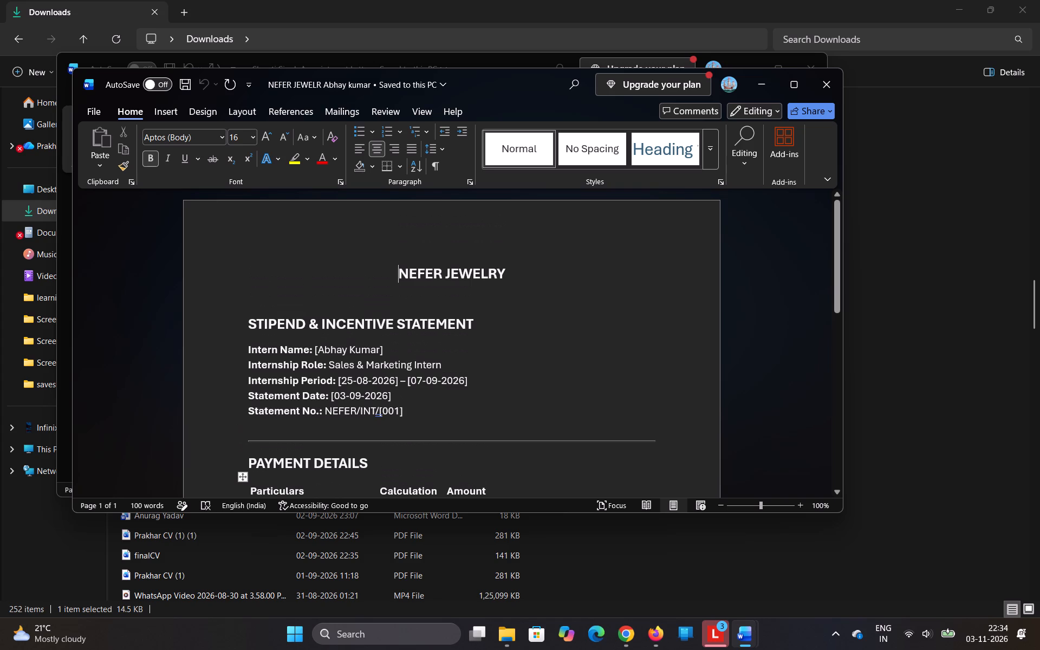
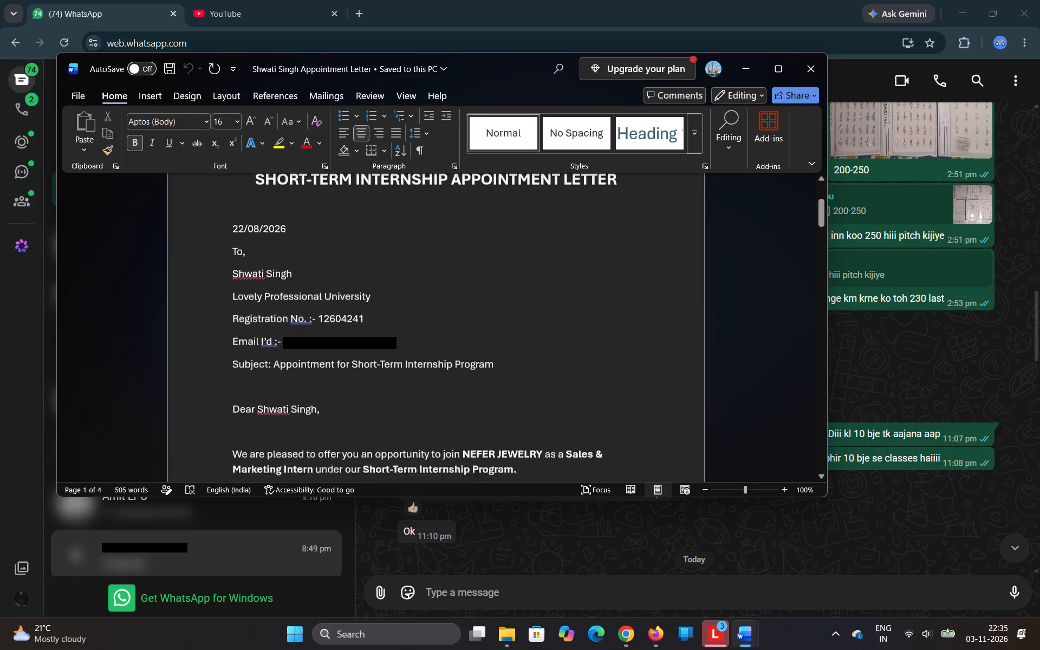
Review the appointment letter's internship details, including dates, working hours, location and stipend, and the start of Roles & Responsibilities.
scroll(492, 324, "down", 5)
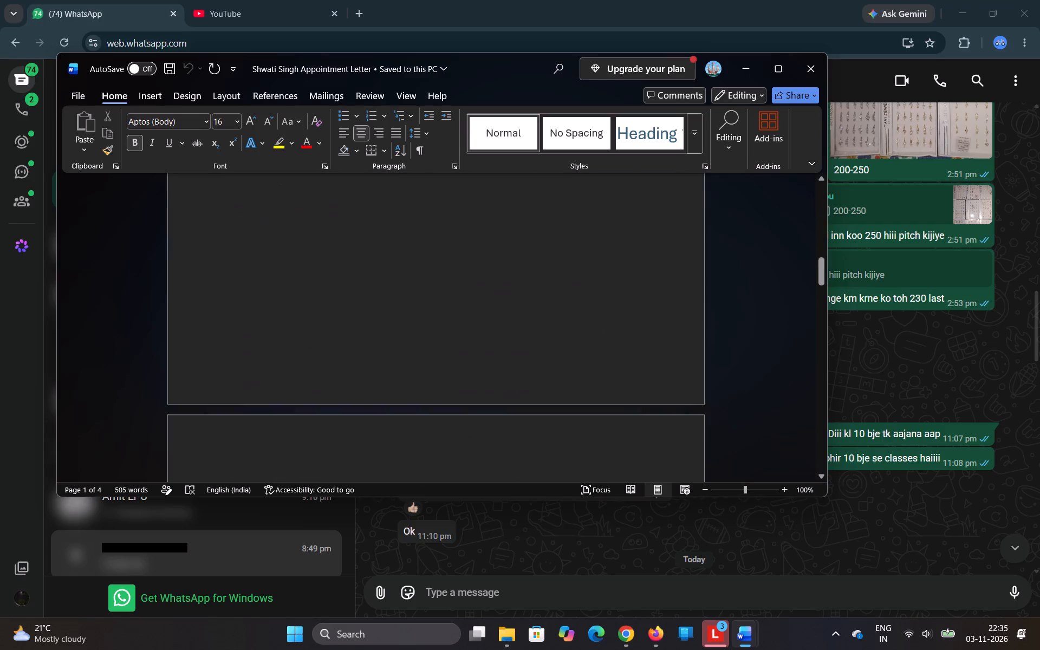
scroll(492, 324, "up", 1)
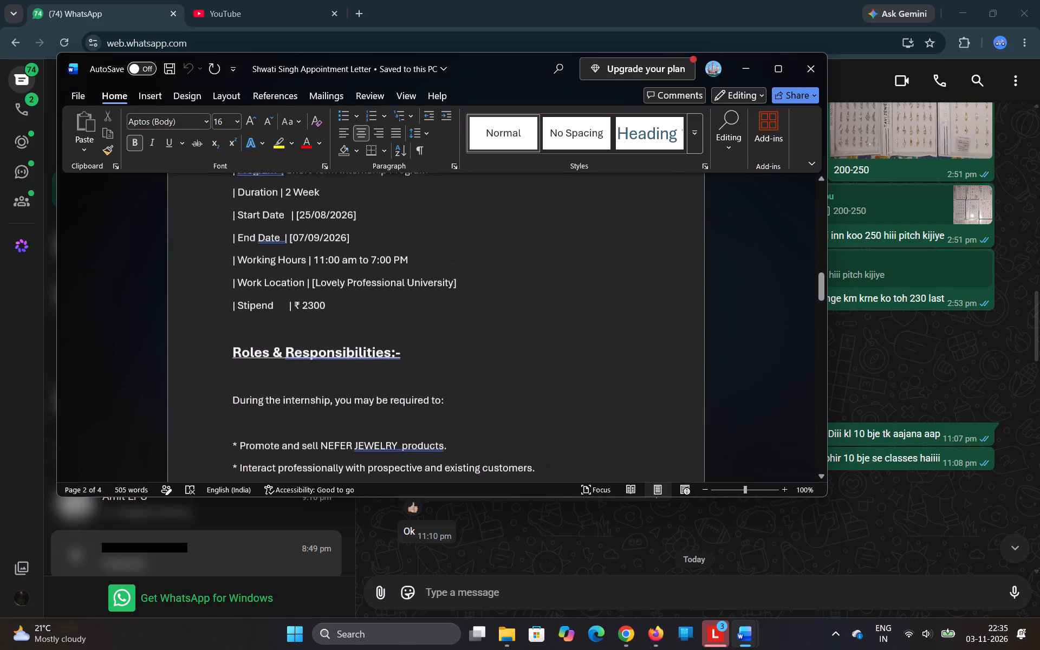
scroll(492, 324, "up", 1)
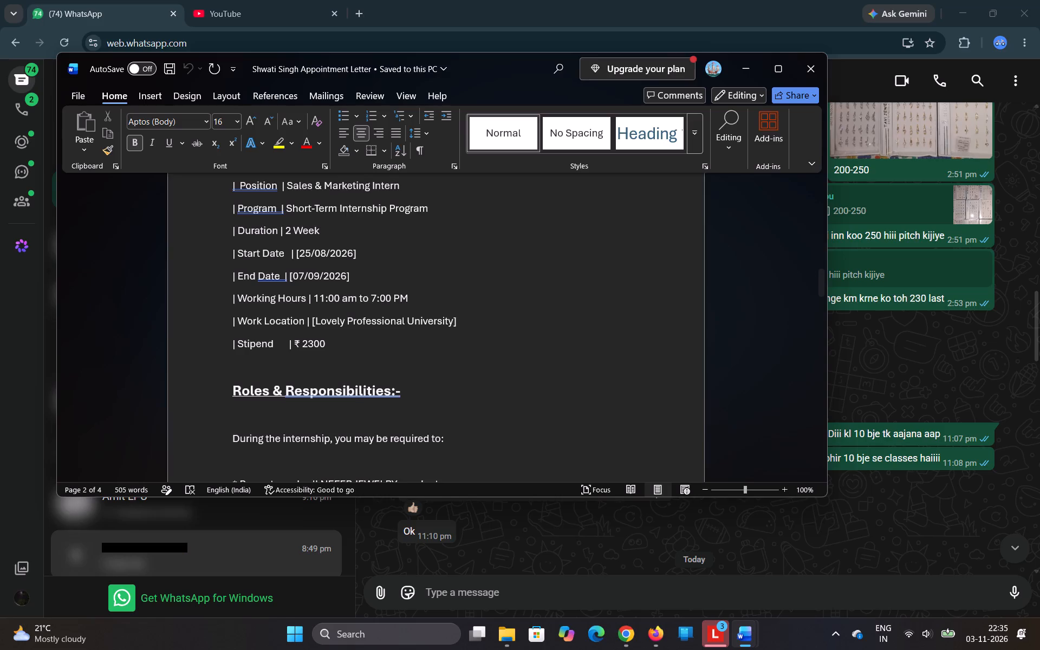
scroll(492, 324, "down", 2)
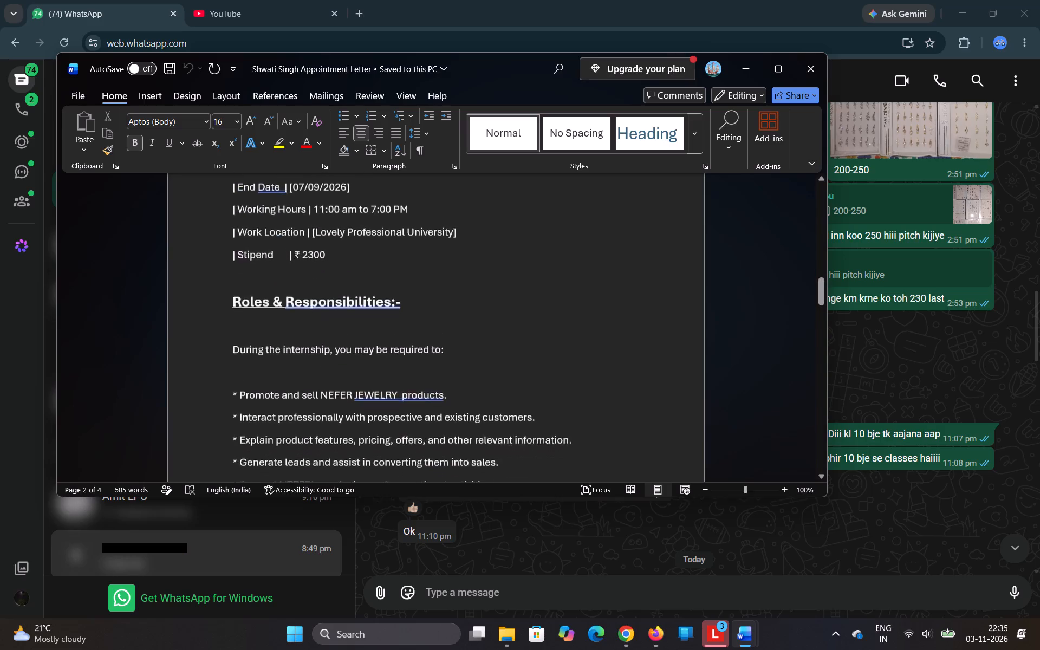
scroll(492, 324, "down", 1)
left_click(492, 324)
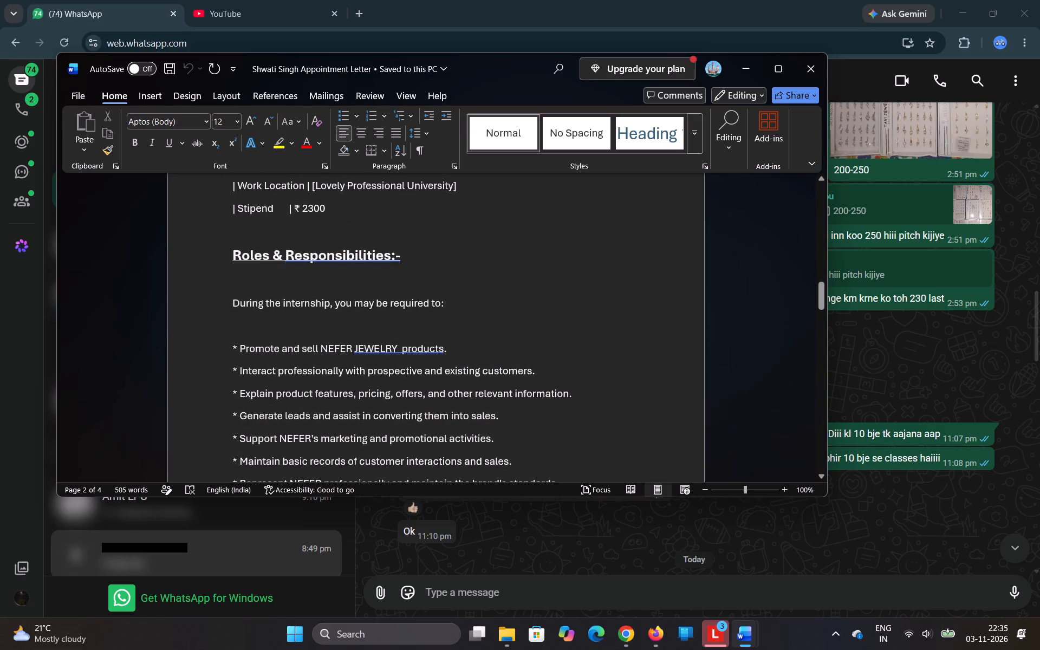
Read the appointment letter's Terms & Conditions from the first clause through the Deduction Clause.
scroll(492, 324, "down", 5)
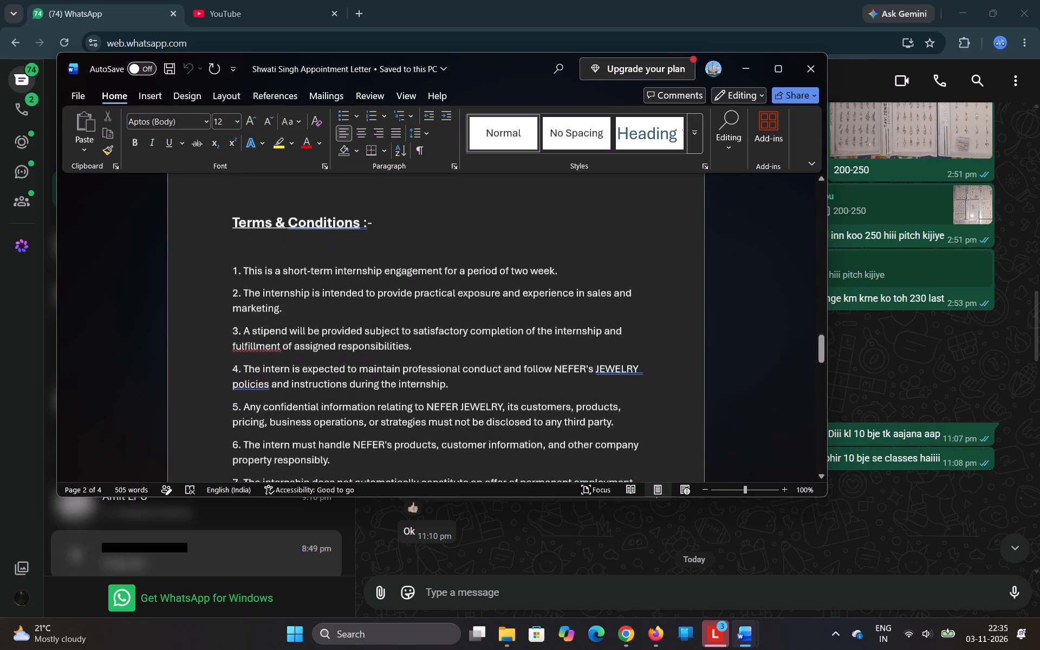
scroll(492, 324, "down", 2)
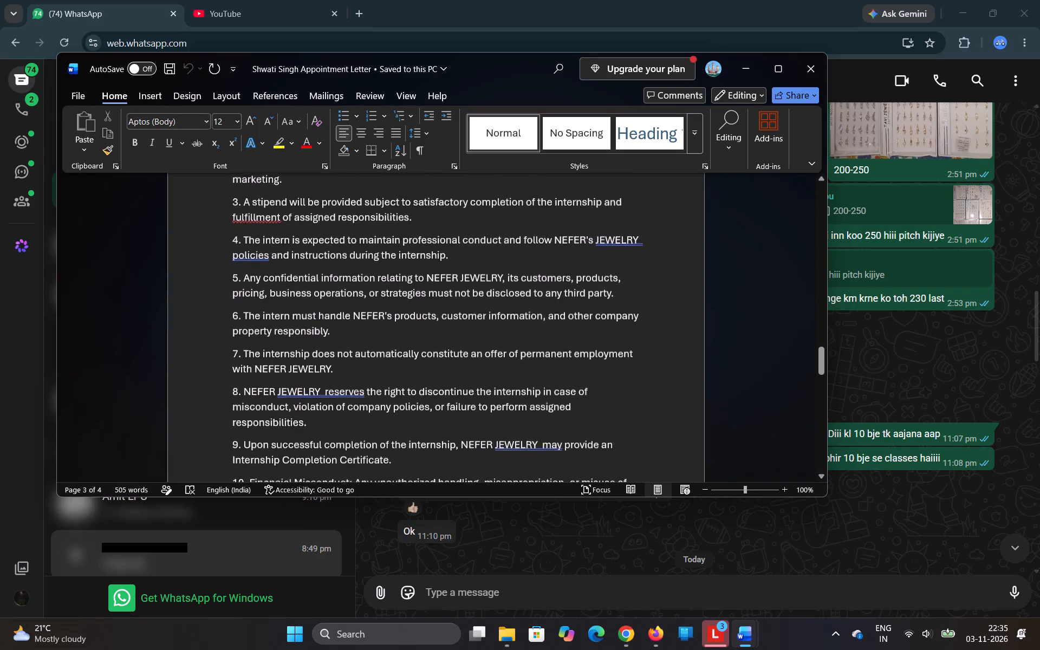
scroll(492, 324, "down", 1)
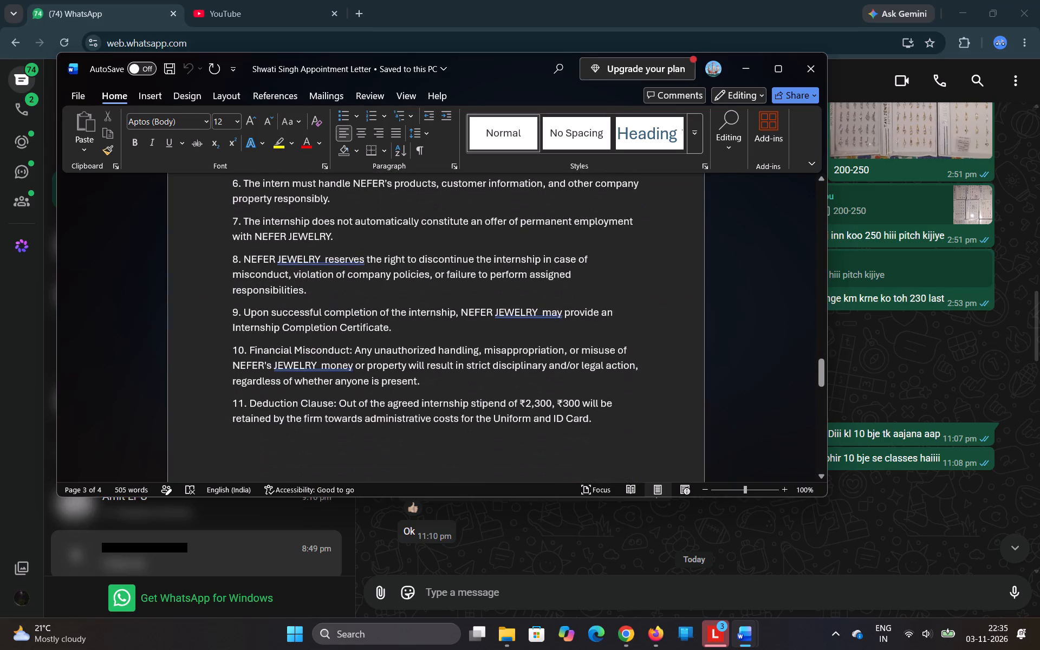
Examine the letter's Acceptance section, the NEFER JEWELRY signature block and the Intern Acceptance signature lines to the end of the document.
scroll(492, 324, "down", 2)
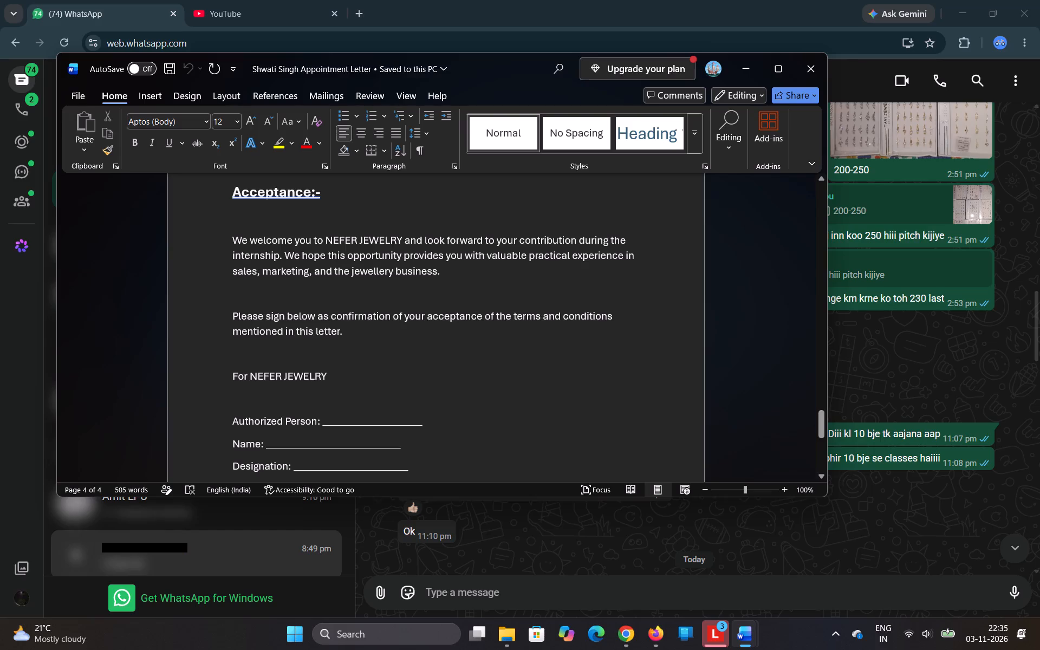
scroll(492, 324, "down", 2)
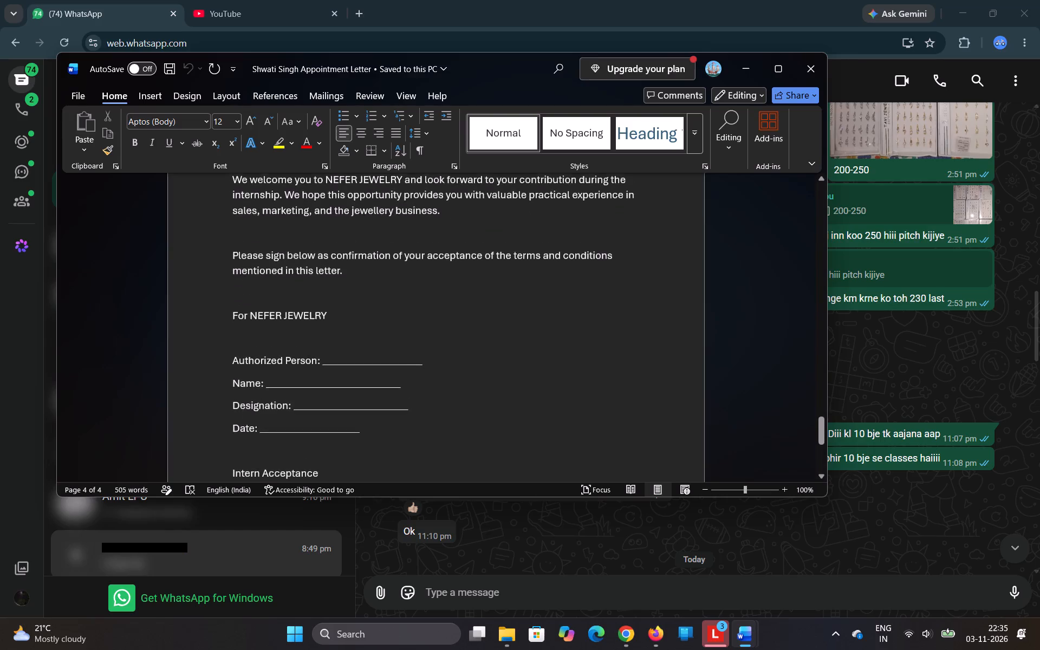
scroll(492, 324, "down", 1)
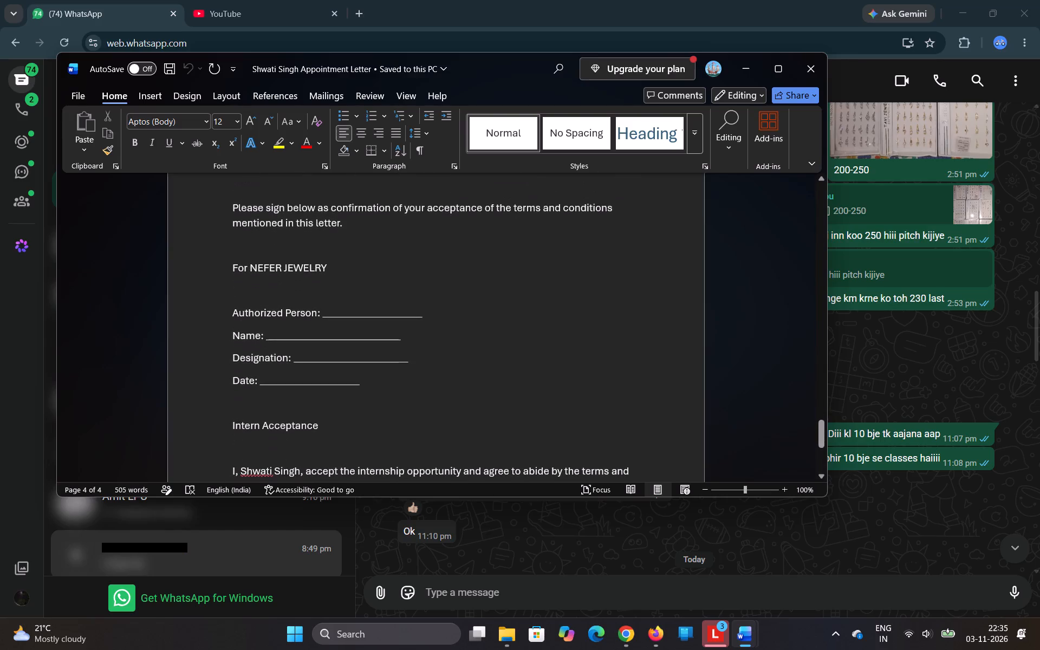
scroll(492, 324, "down", 1)
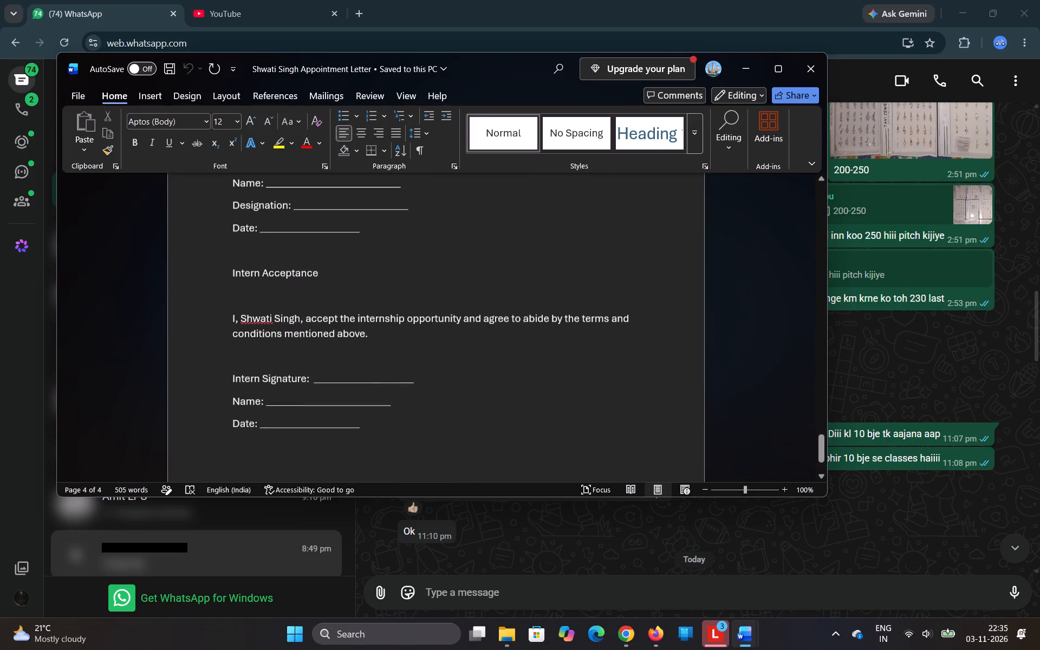
scroll(492, 324, "down", 1)
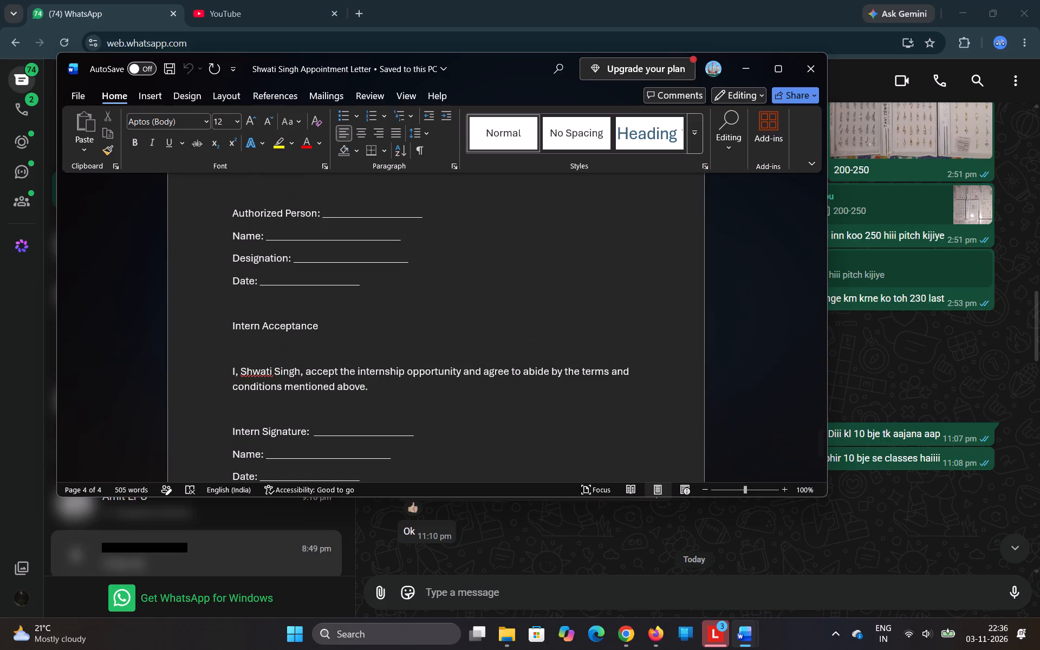
scroll(492, 324, "down", 2)
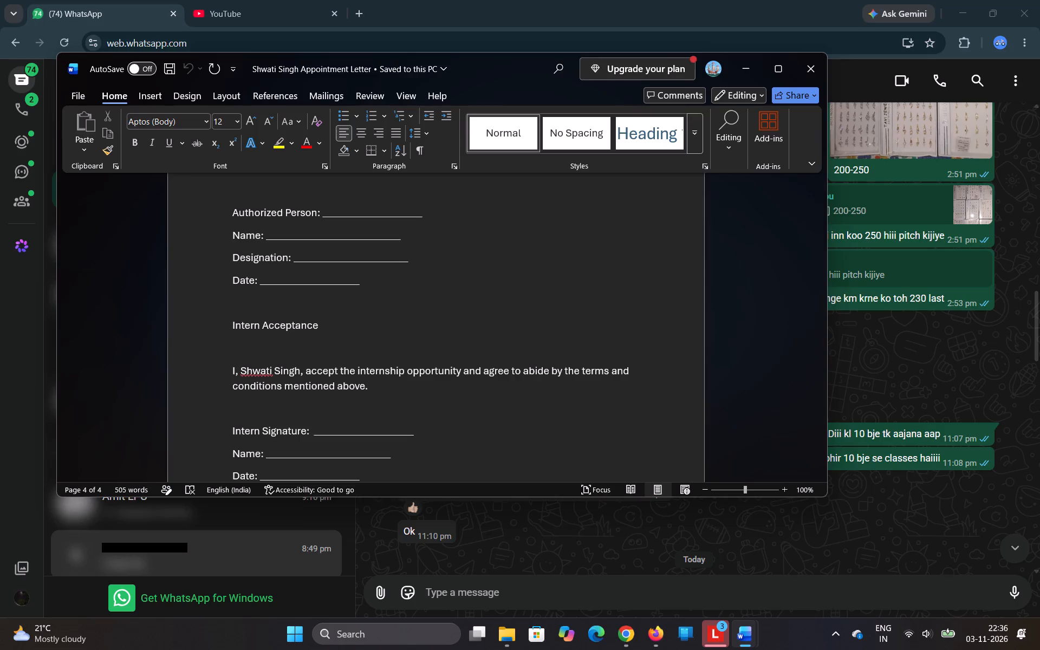
scroll(492, 324, "down", 1)
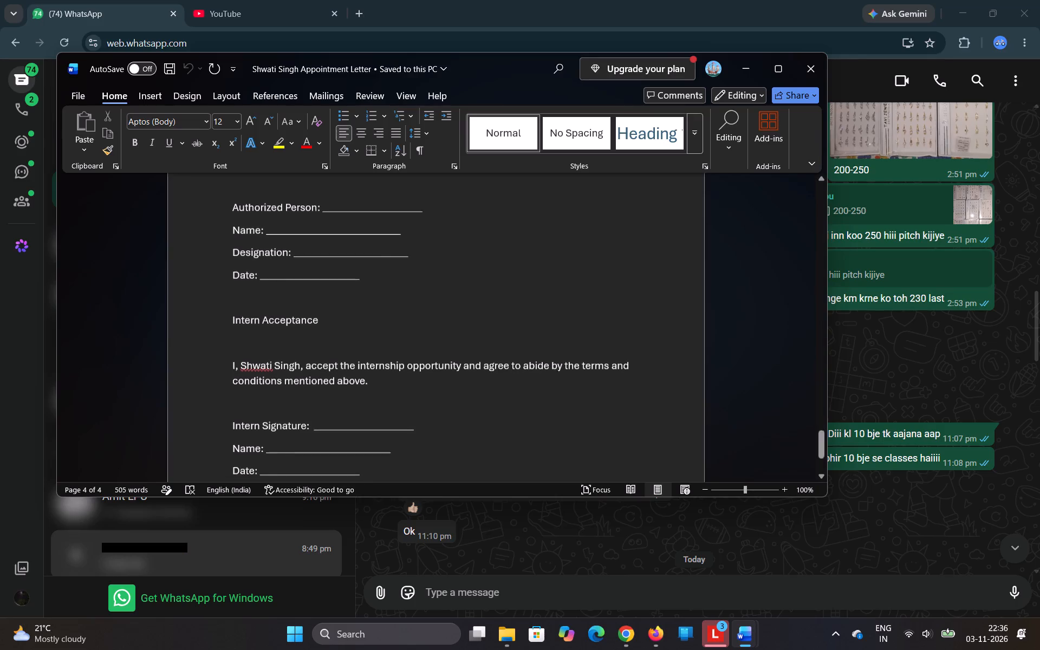
scroll(492, 324, "down", 4)
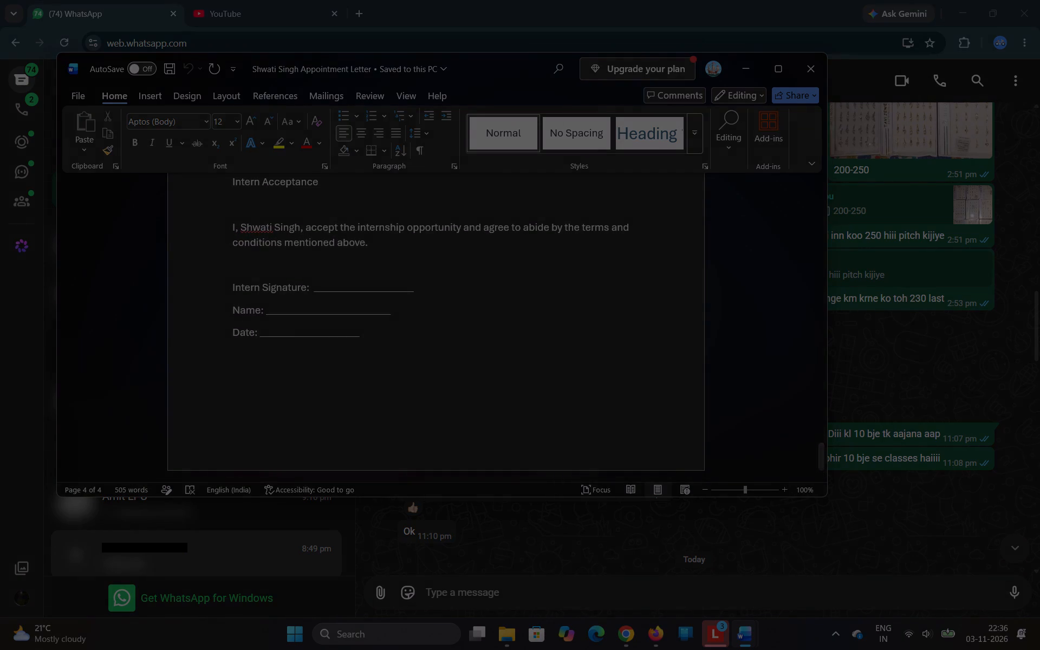
Maximize the appointment letter's window and reread the letter from the opening offer through the Internship Details section.
scroll(511, 388, "up", 2)
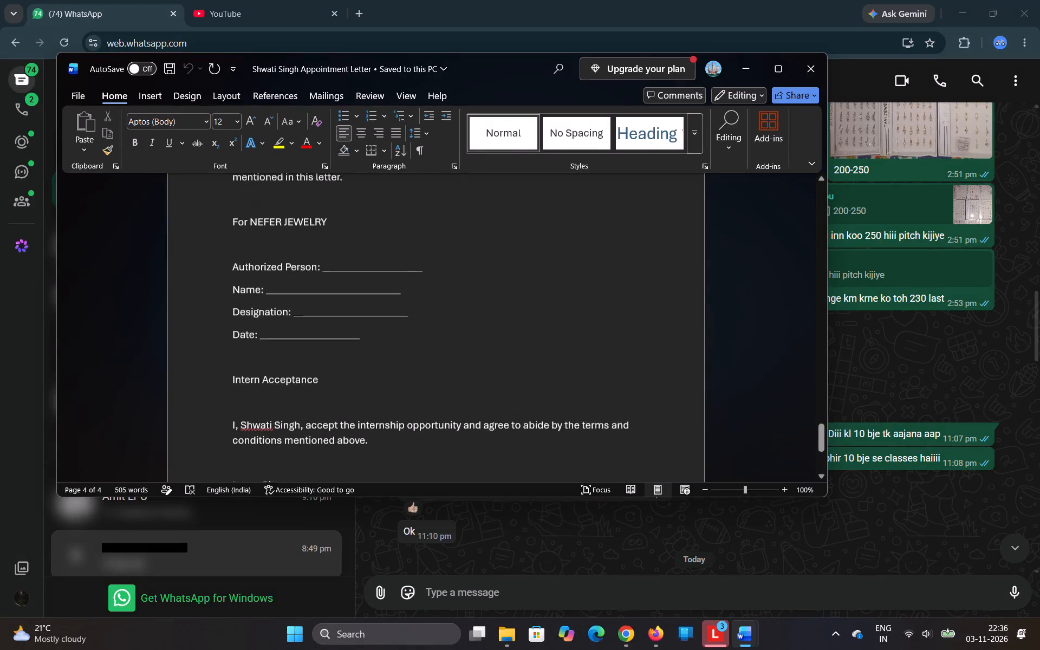
scroll(484, 403, "up", 6)
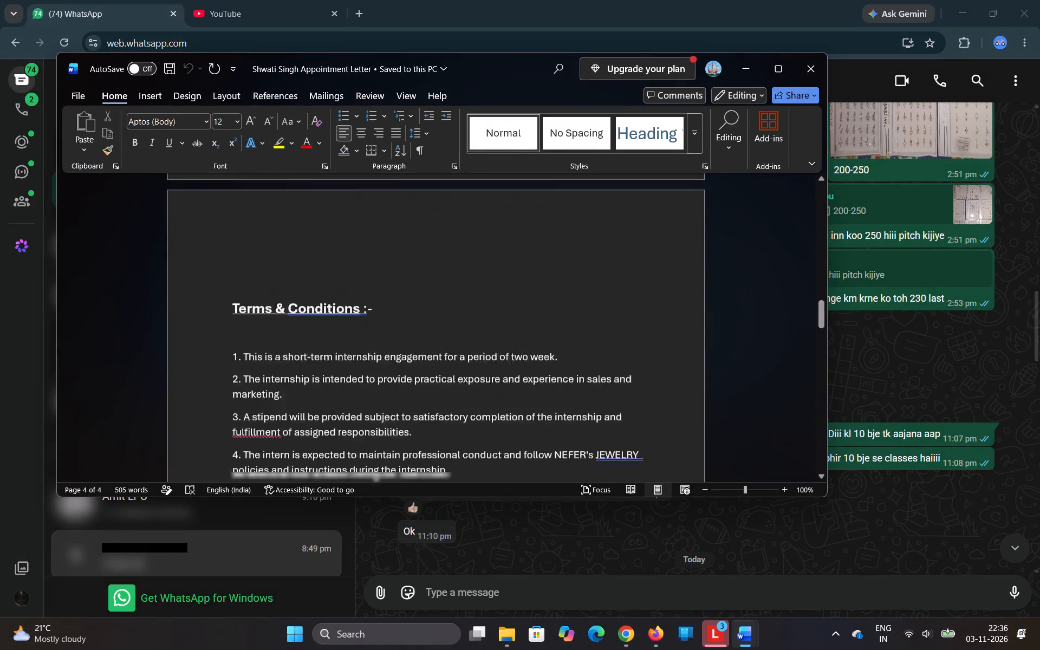
left_click(771, 70)
scroll(545, 284, "up", 10)
scroll(545, 284, "down", 2)
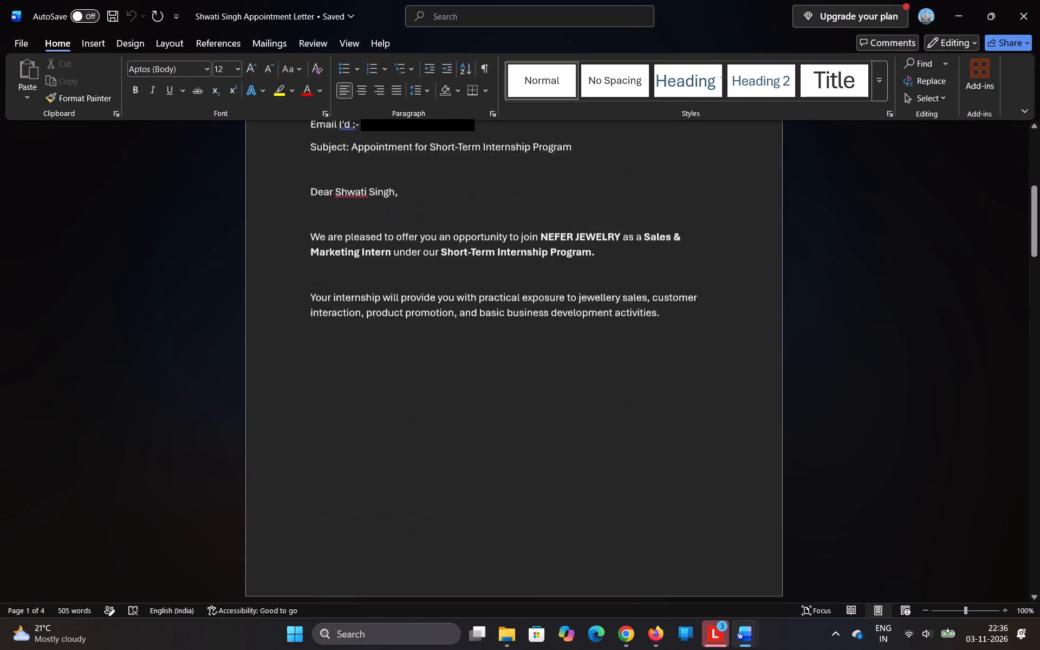
scroll(545, 284, "down", 3)
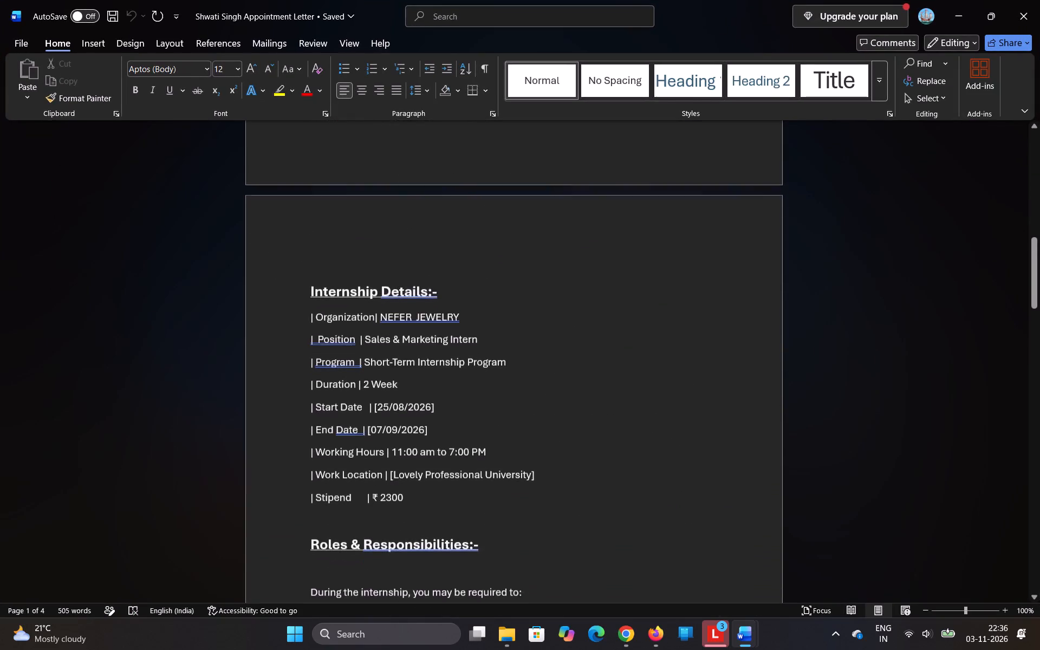
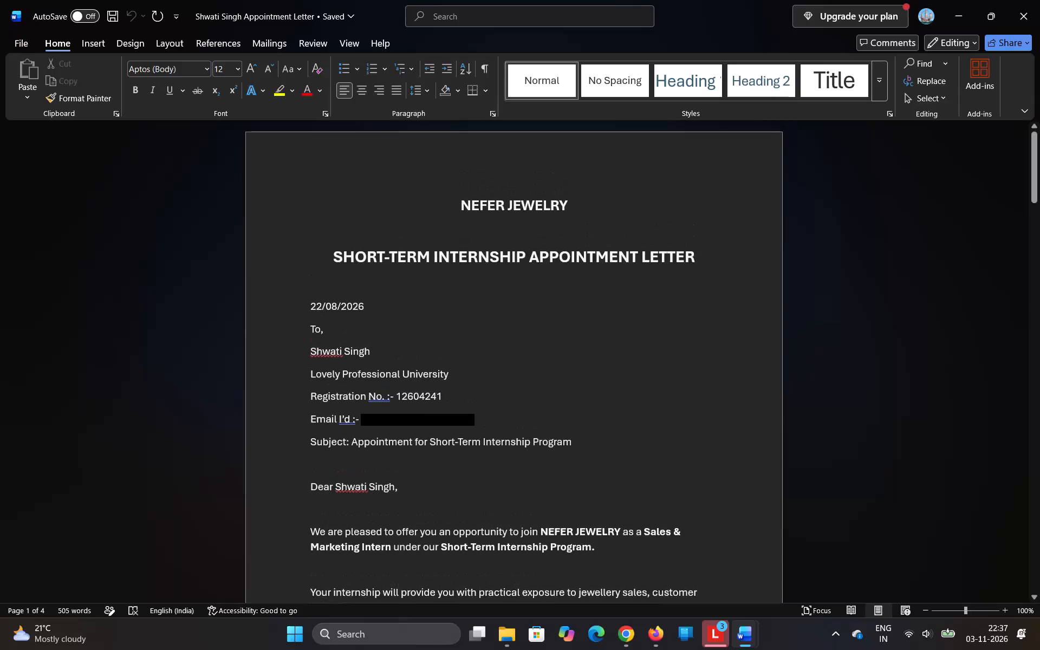
Return to the letter's Internship Details and check October and November 2026 in the system calendar for suitable internship dates.
scroll(545, 284, "down", 1)
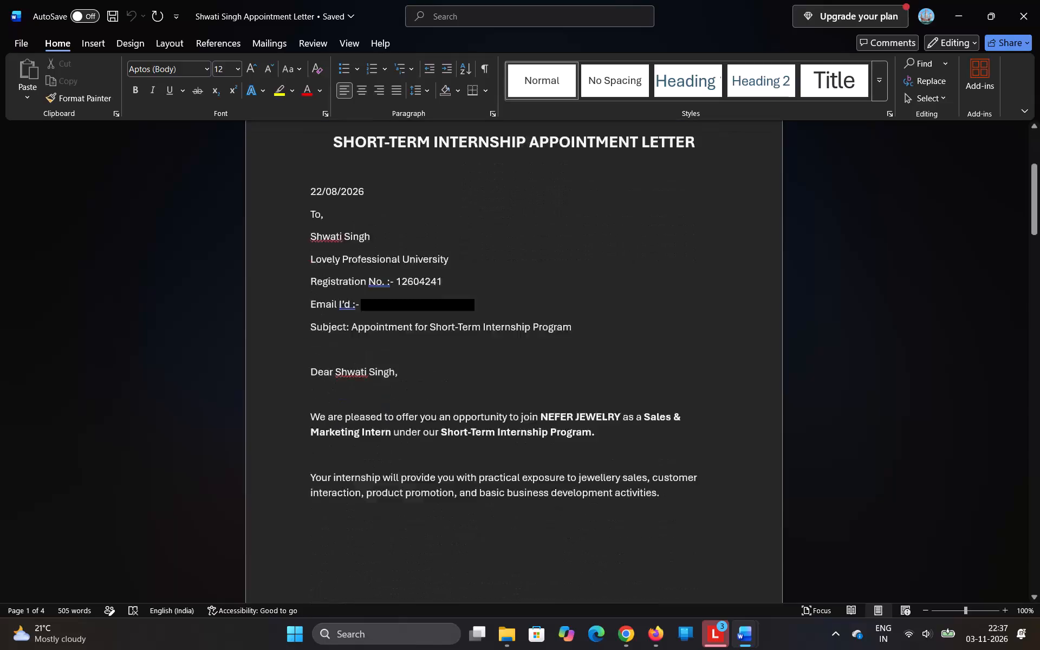
scroll(545, 284, "down", 3)
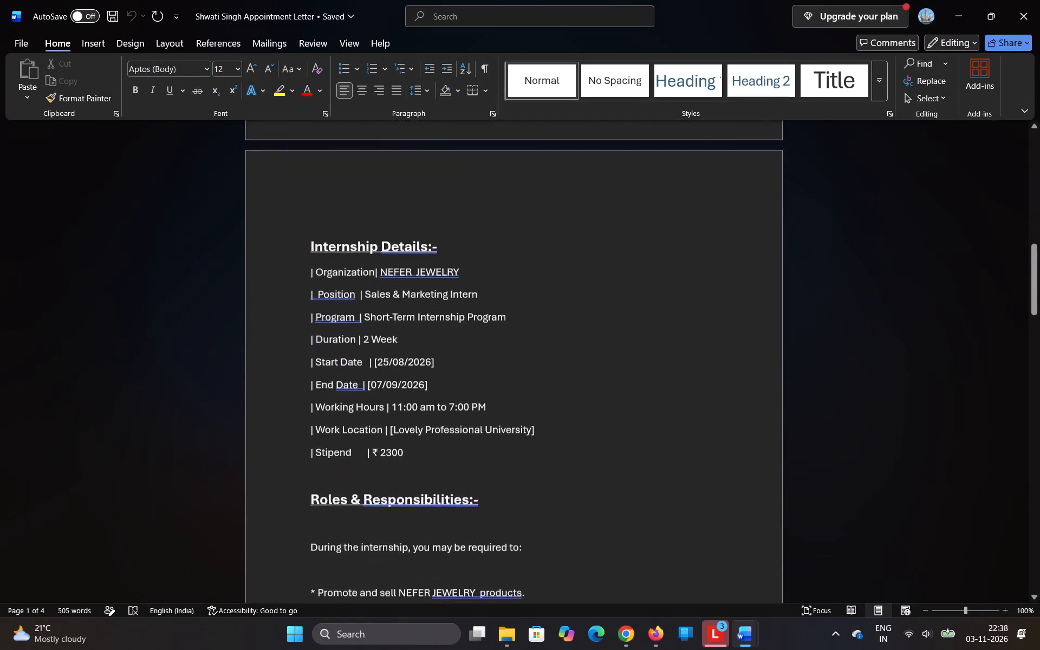
scroll(545, 284, "down", 2)
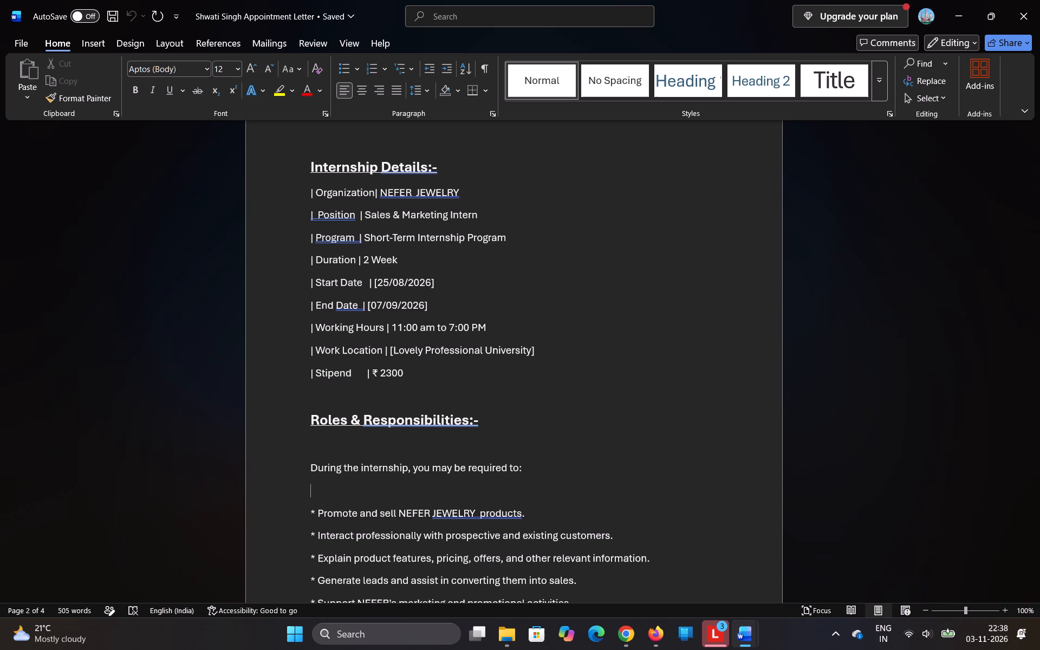
left_click(1000, 636)
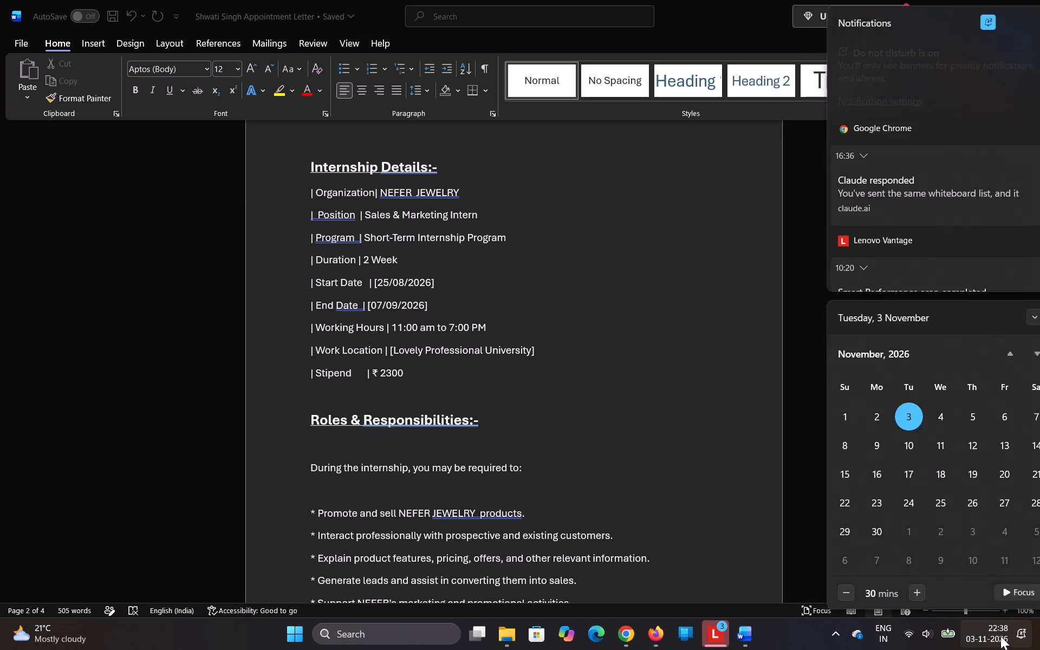
scroll(941, 427, "right", 1)
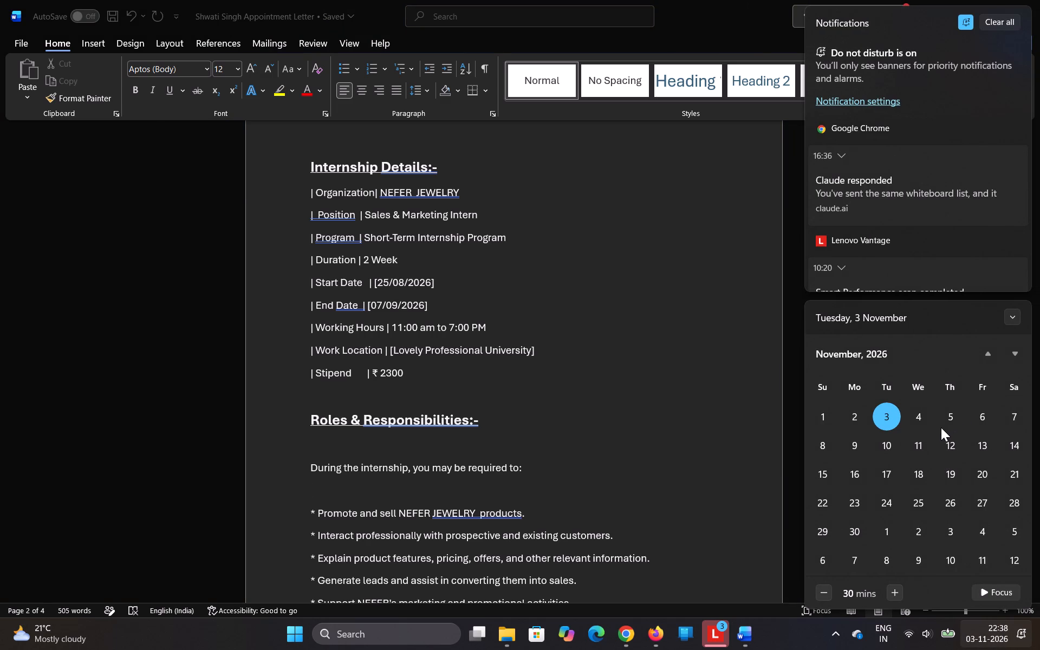
scroll(941, 427, "right", 1)
scroll(941, 427, "up", 1)
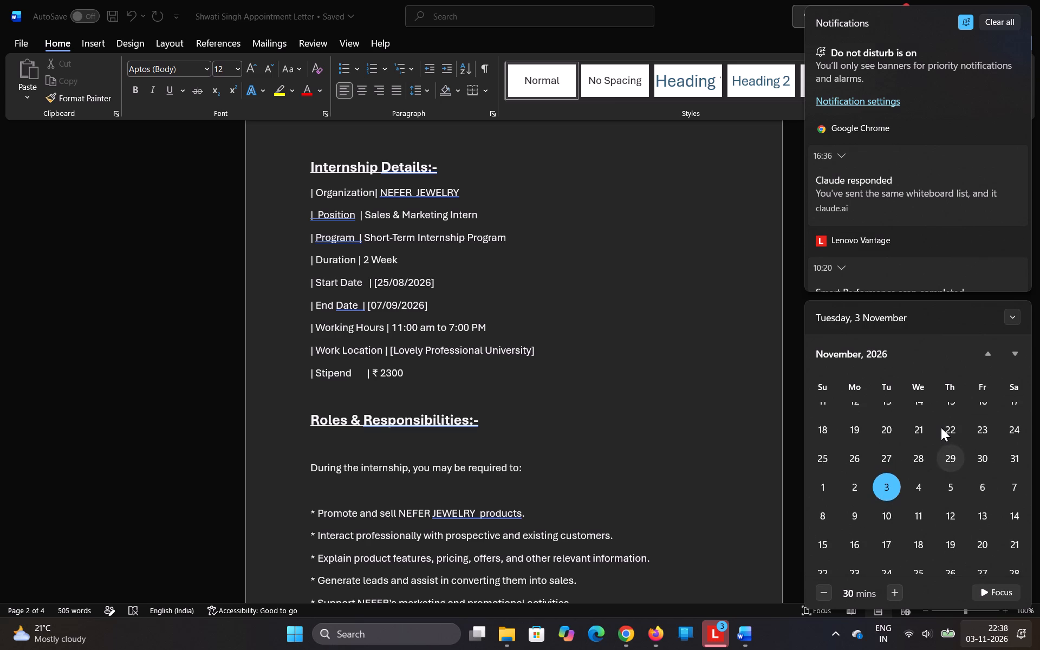
scroll(941, 427, "up", 2)
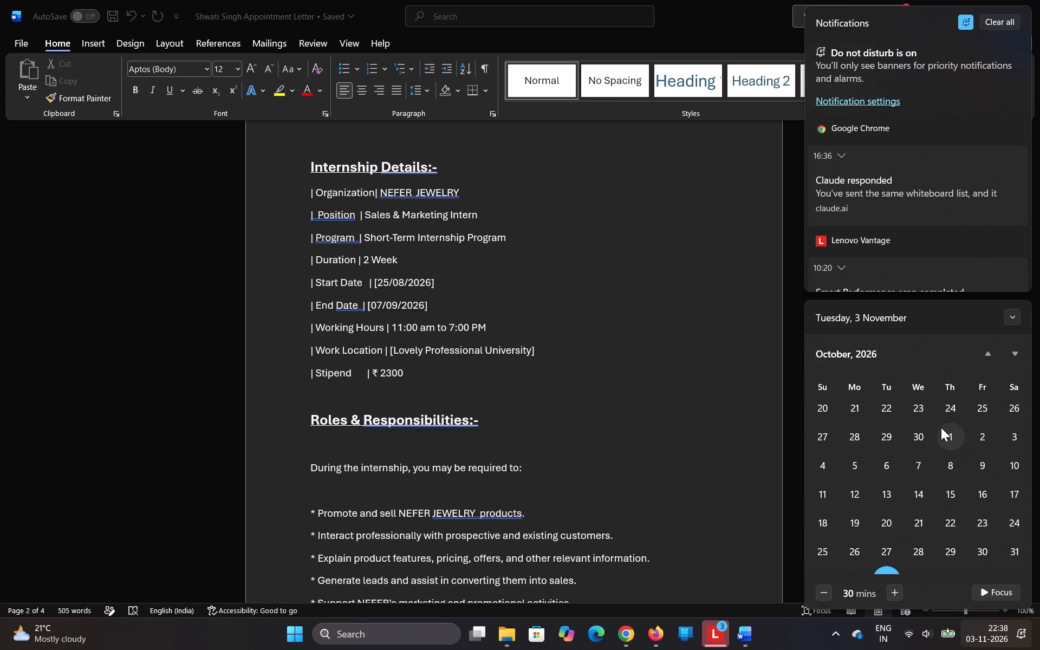
scroll(941, 427, "up", 1)
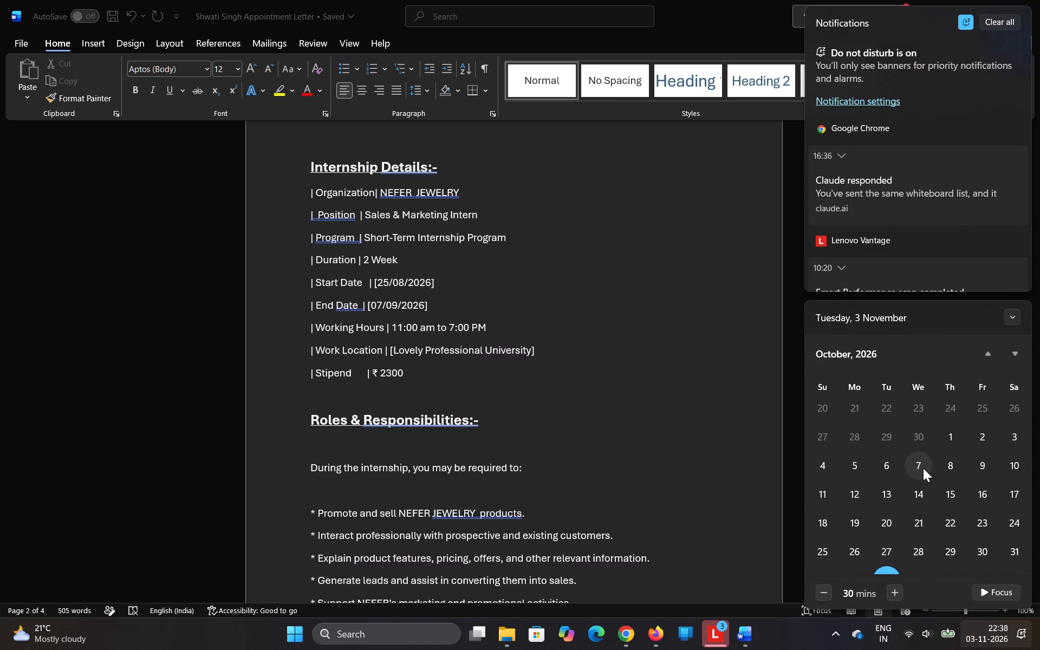
scroll(921, 480, "down", 1)
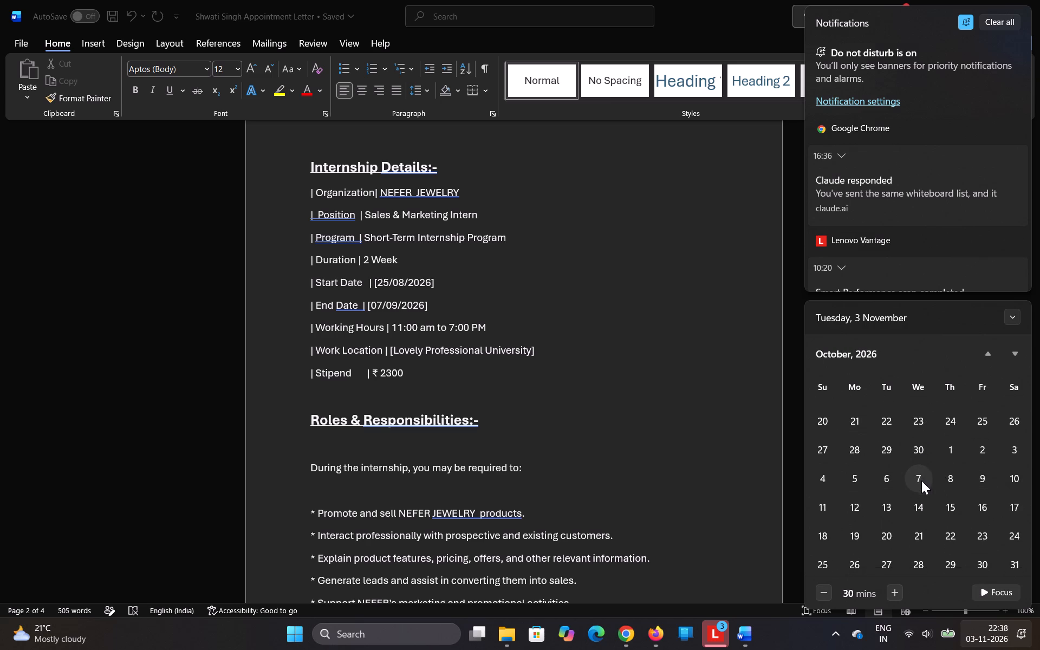
scroll(921, 480, "down", 1)
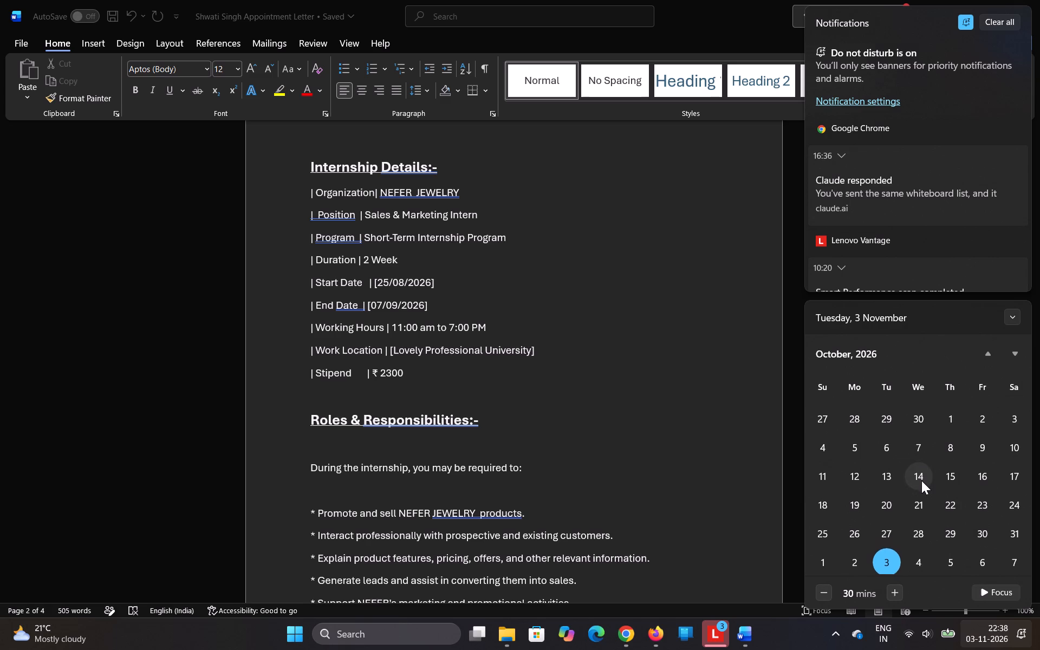
scroll(921, 480, "down", 1)
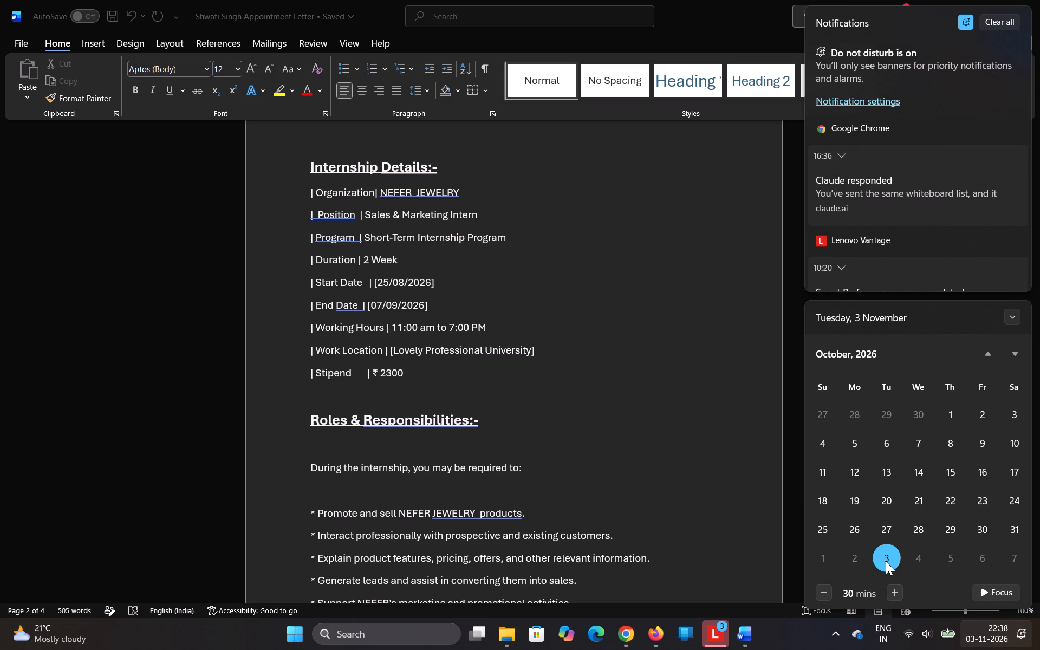
scroll(886, 562, "down", 1)
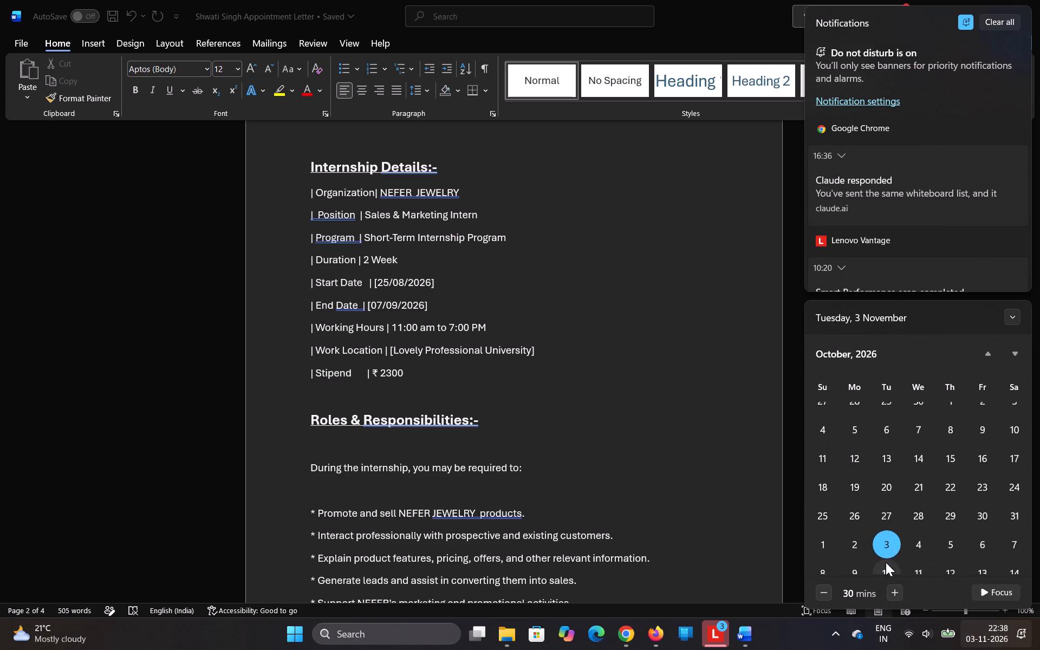
scroll(886, 562, "down", 1)
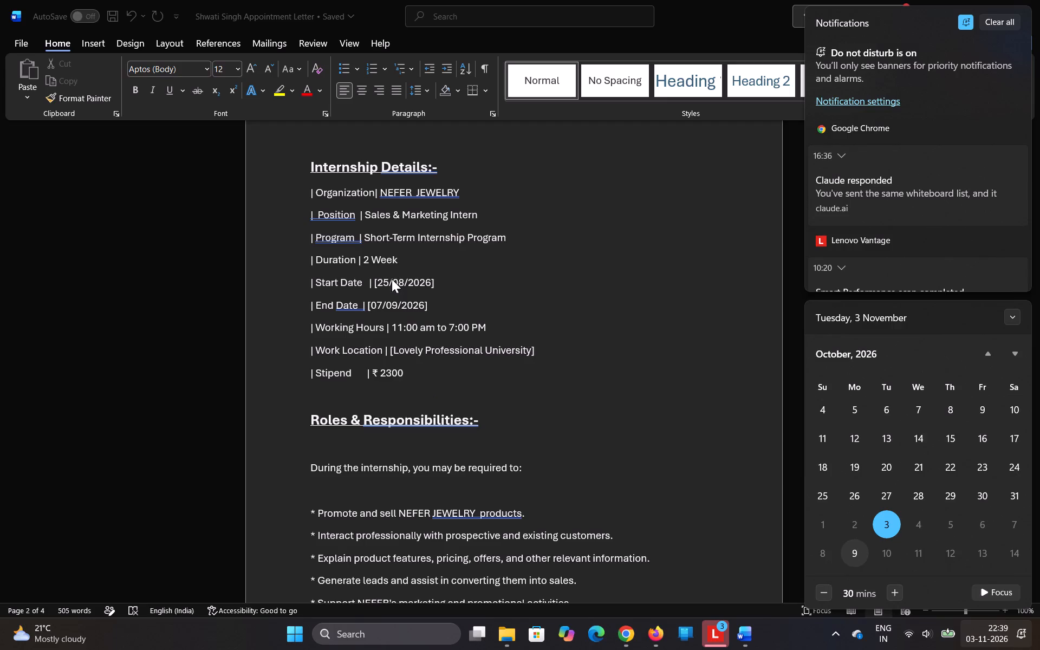
Set the Start Date in the letter's Internship Details section to 27/10/2026.
scroll(392, 279, "up", 11)
scroll(392, 279, "down", 2)
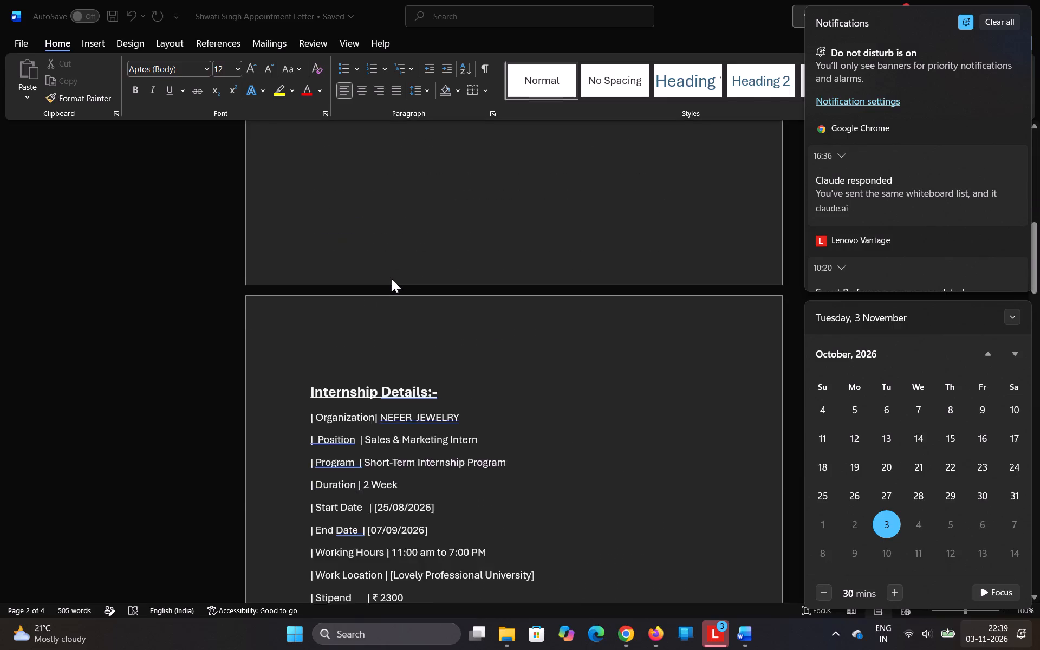
scroll(392, 279, "down", 5)
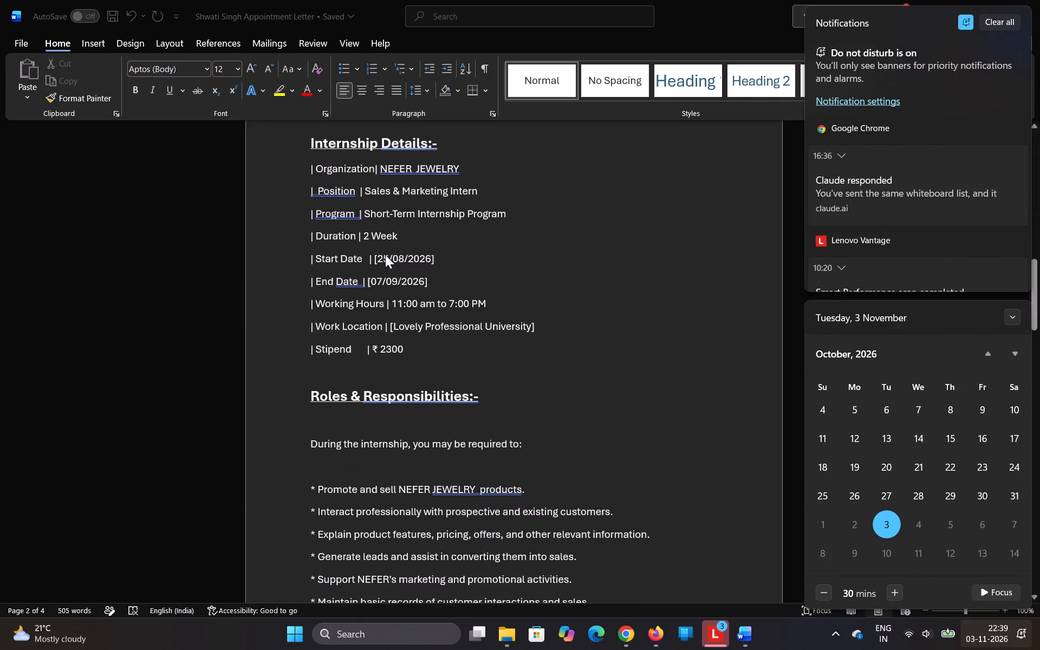
left_click(385, 255)
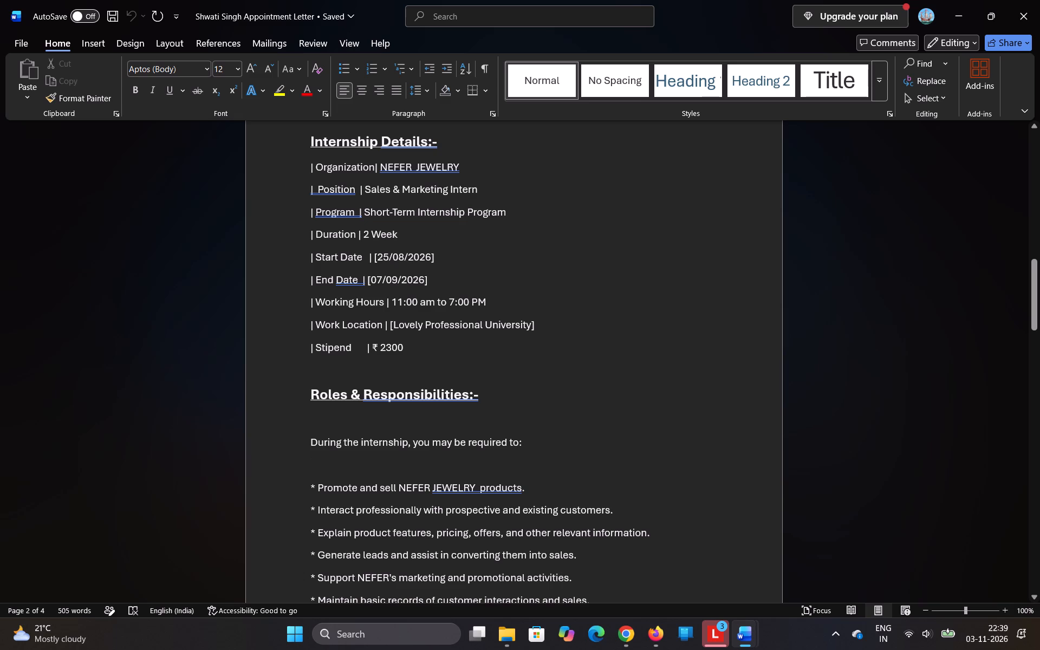
left_click(415, 255)
left_click(389, 259)
key("BackSpace")
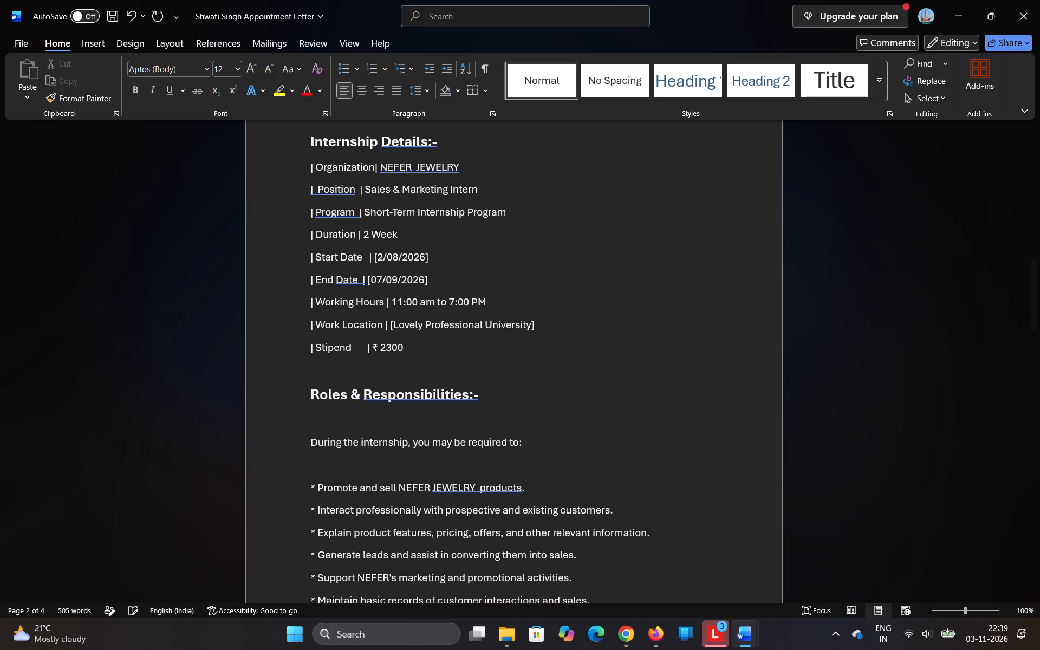
key("7")
left_click(404, 256)
key("BackSpace")
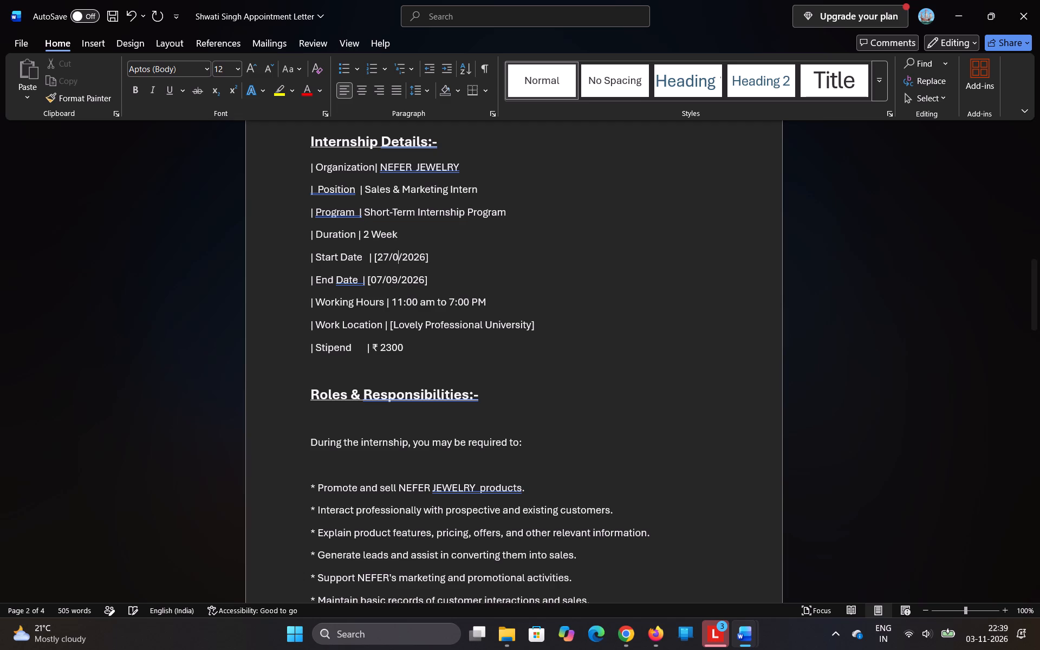
key("Left")
key("1")
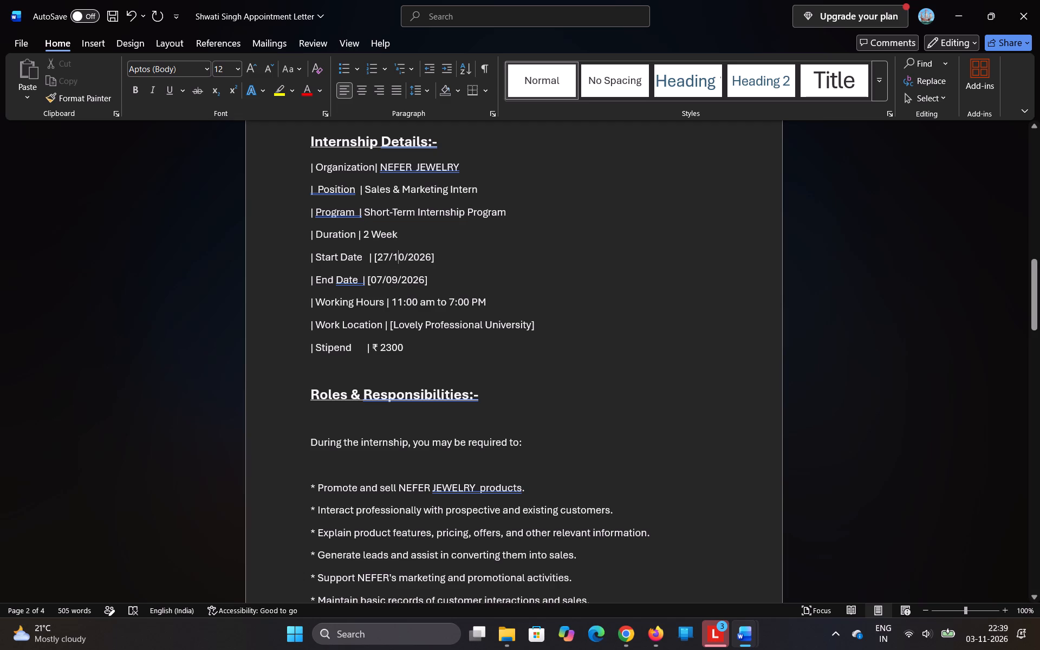
Check November 2026 in the system calendar and set the End Date in Internship Details to 10/11/2026.
left_click(380, 278)
left_click(998, 634)
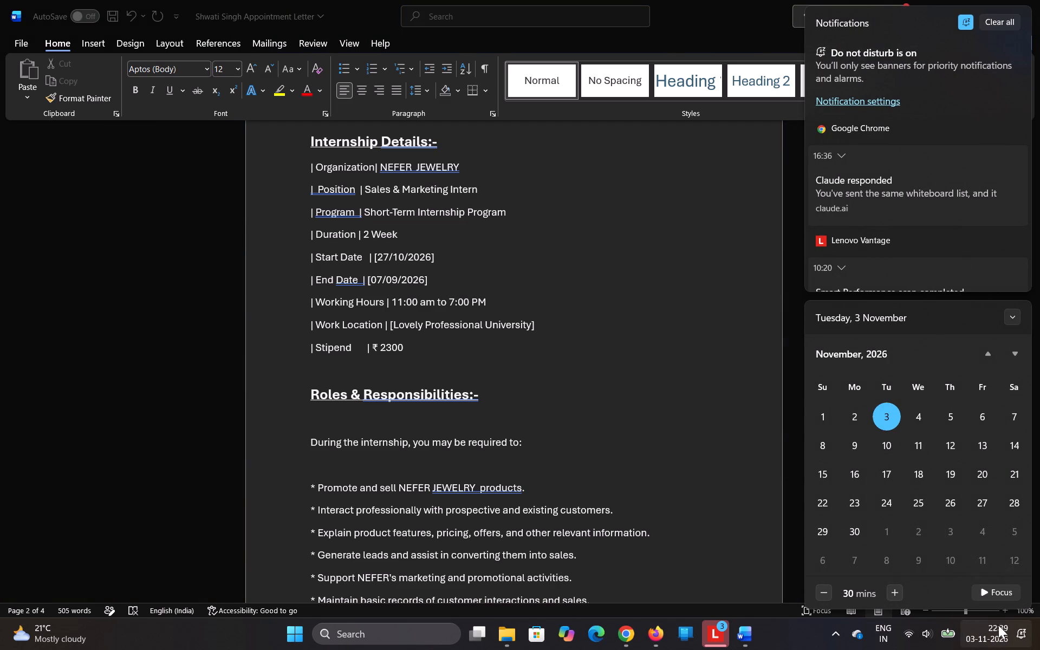
scroll(966, 434, "up", 1)
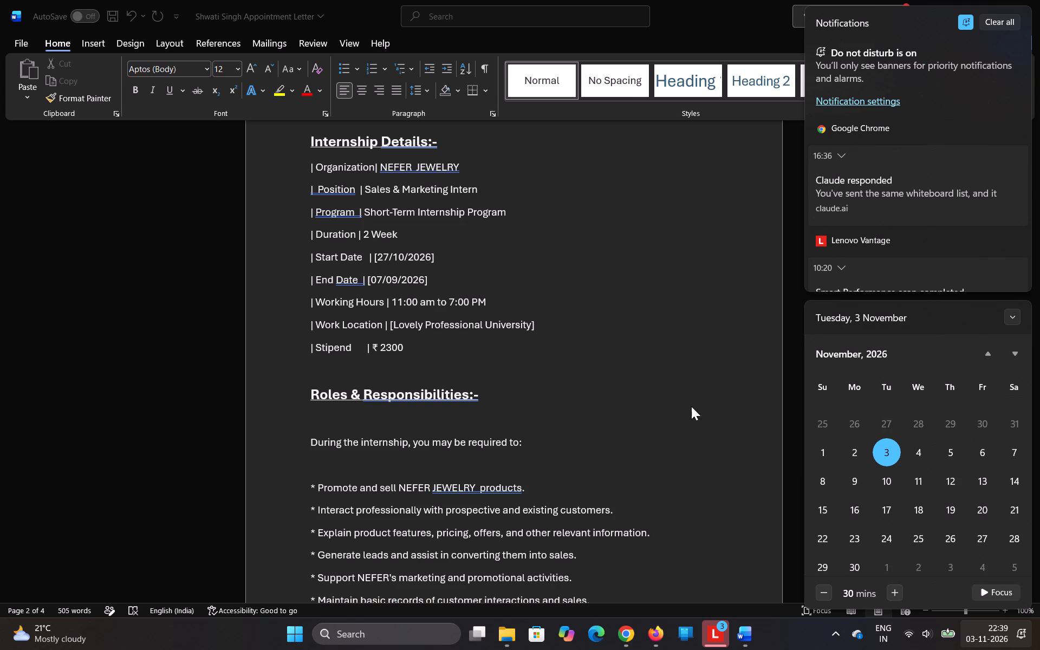
left_click(380, 276)
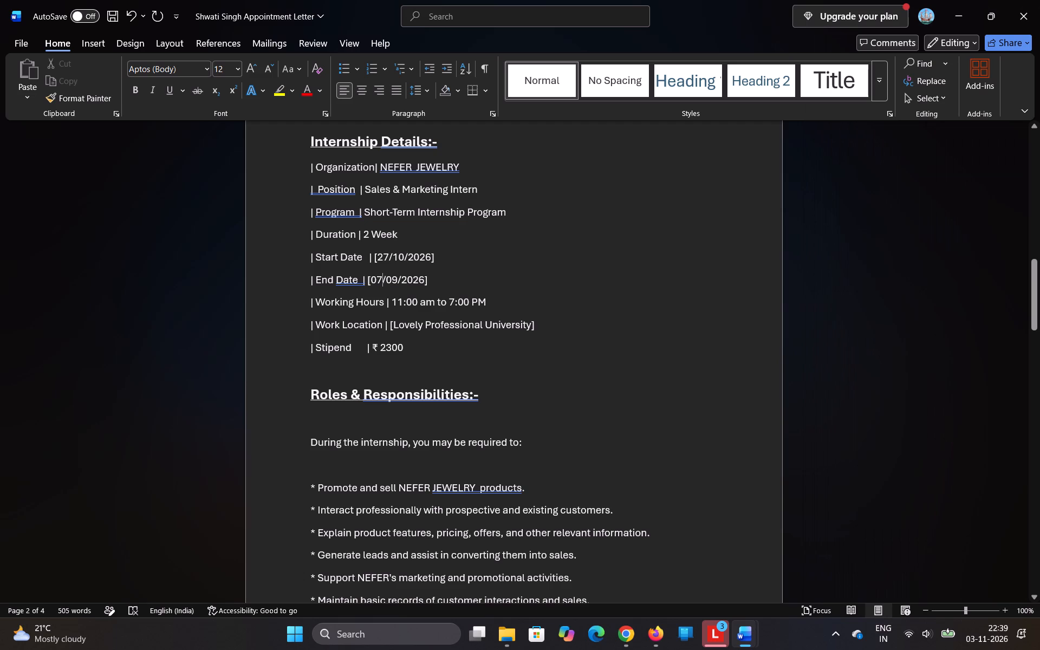
left_click(385, 276)
key("Left")
key("BackSpace")
key("BackSpace")
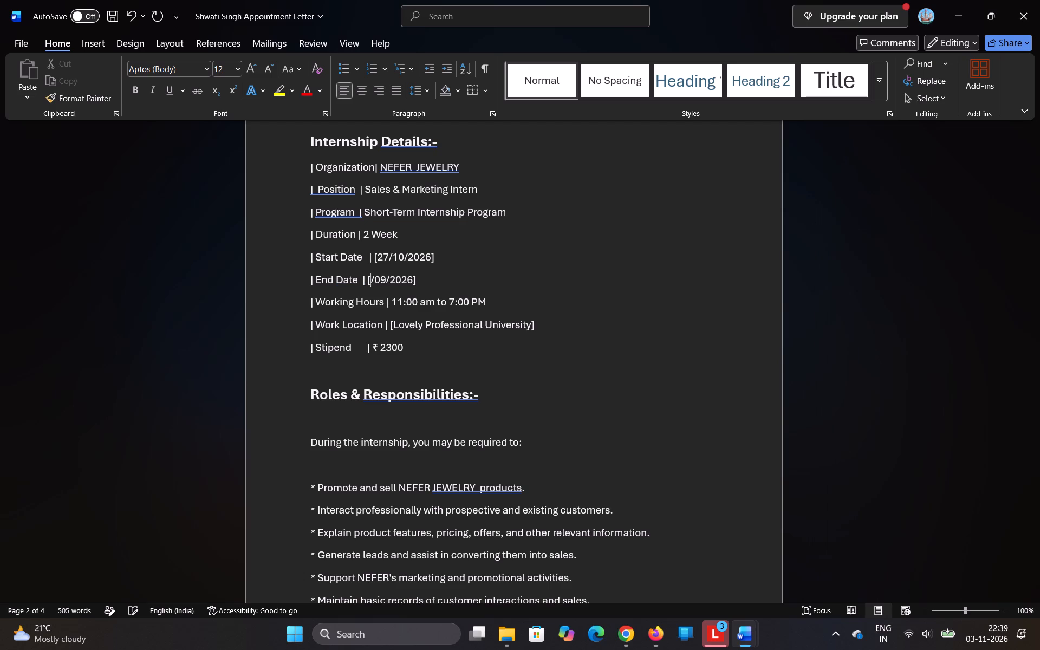
type("10")
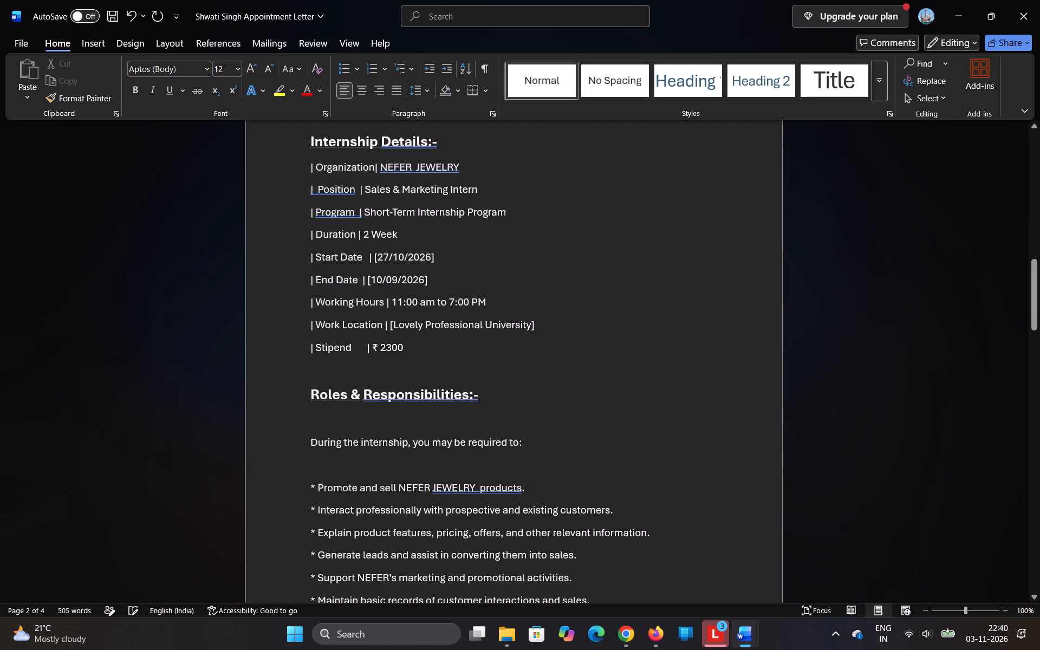
left_click(397, 277)
key("BackSpace")
key("BackSpace")
type("11")
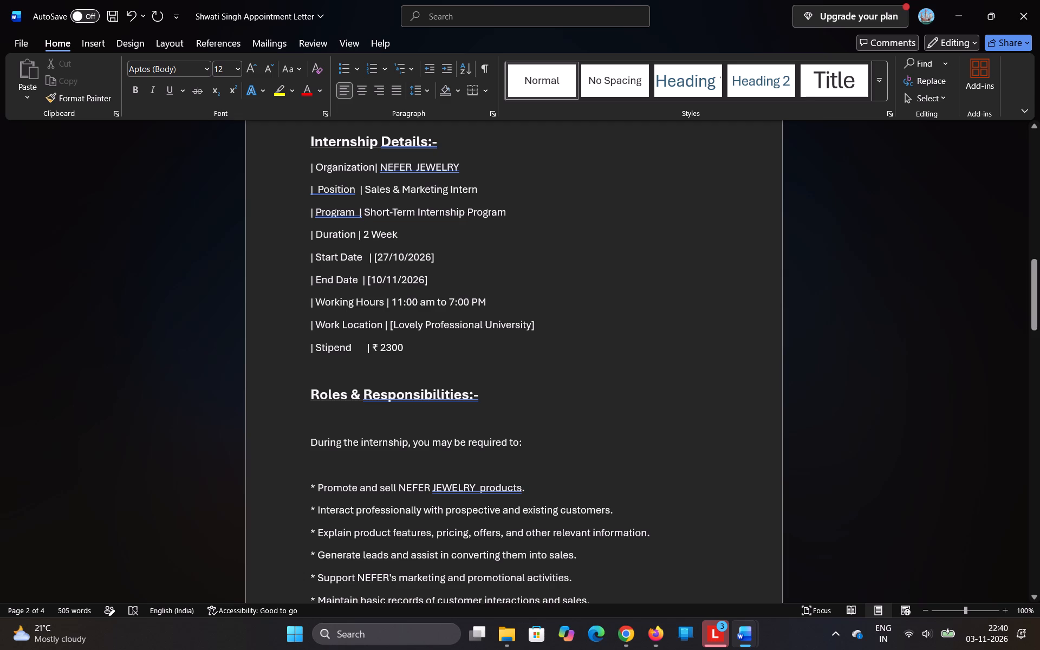
Set the Working Hours in Internship Details to 10:00 am to 6:00 PM.
left_click(401, 298)
key("BackSpace")
key("0")
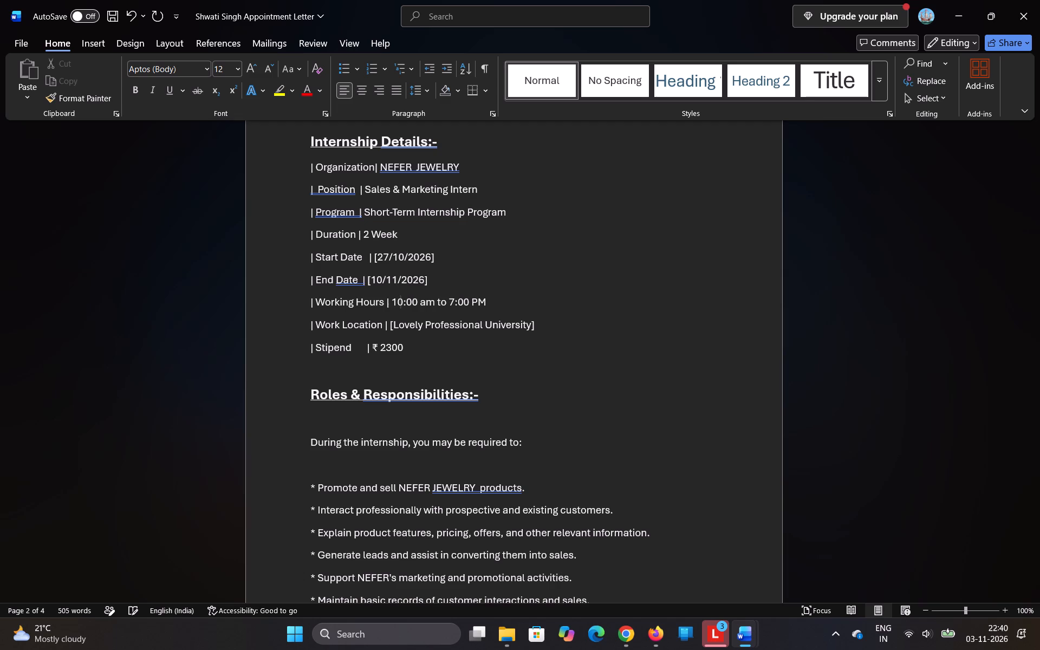
left_click(455, 302)
key("BackSpace")
key("6")
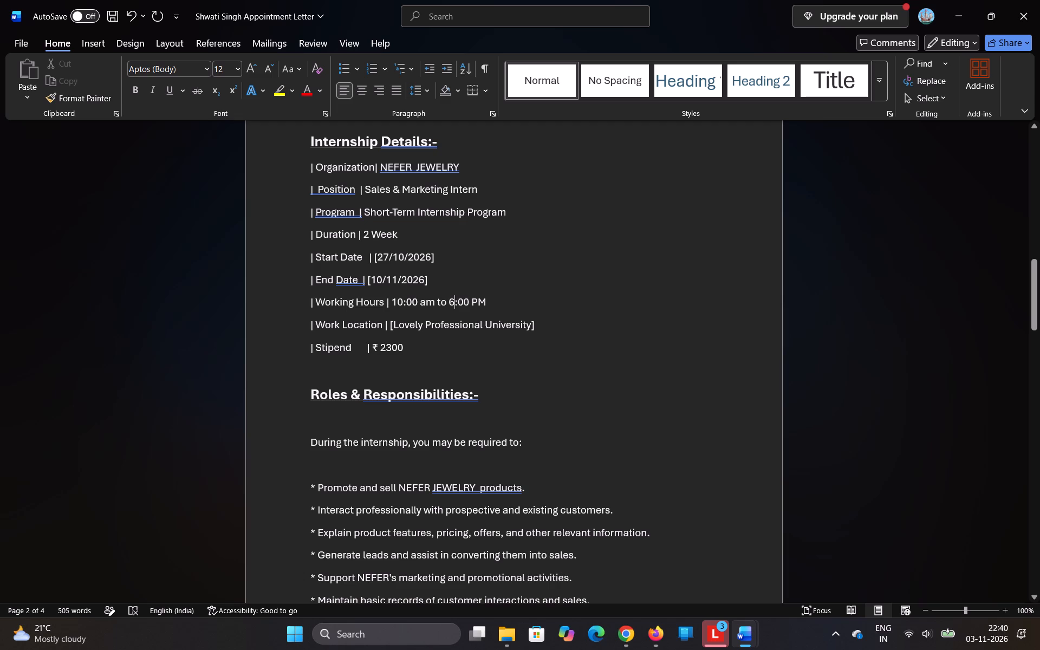
Set the Stipend in the letter's Internship Details to ₹ 4800.
left_click(391, 347)
key("BackSpace")
key("BackSpace")
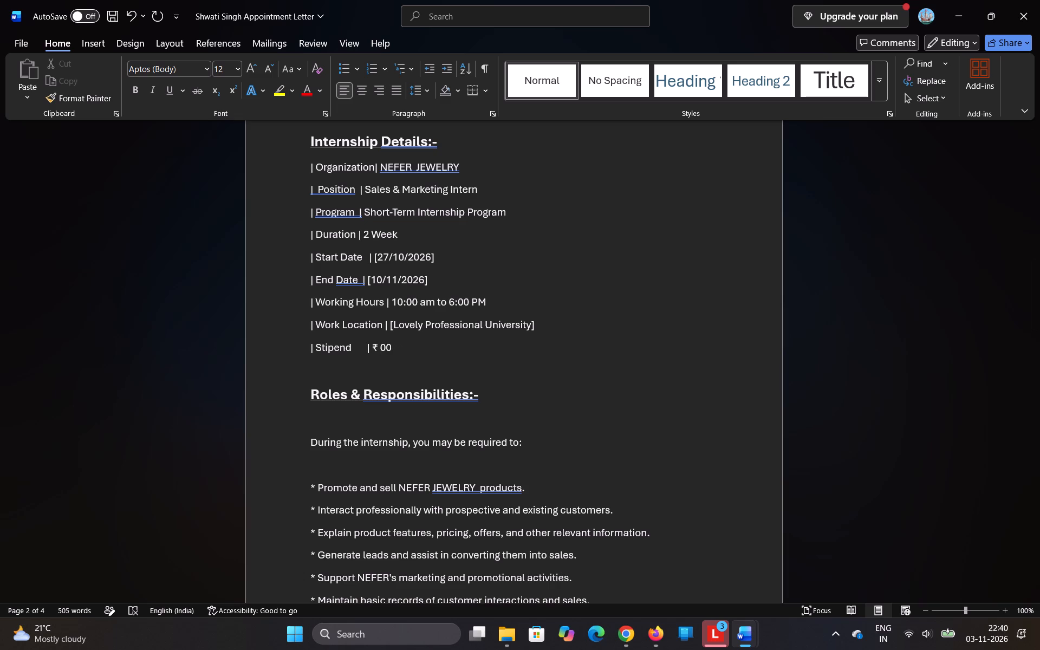
type("48")
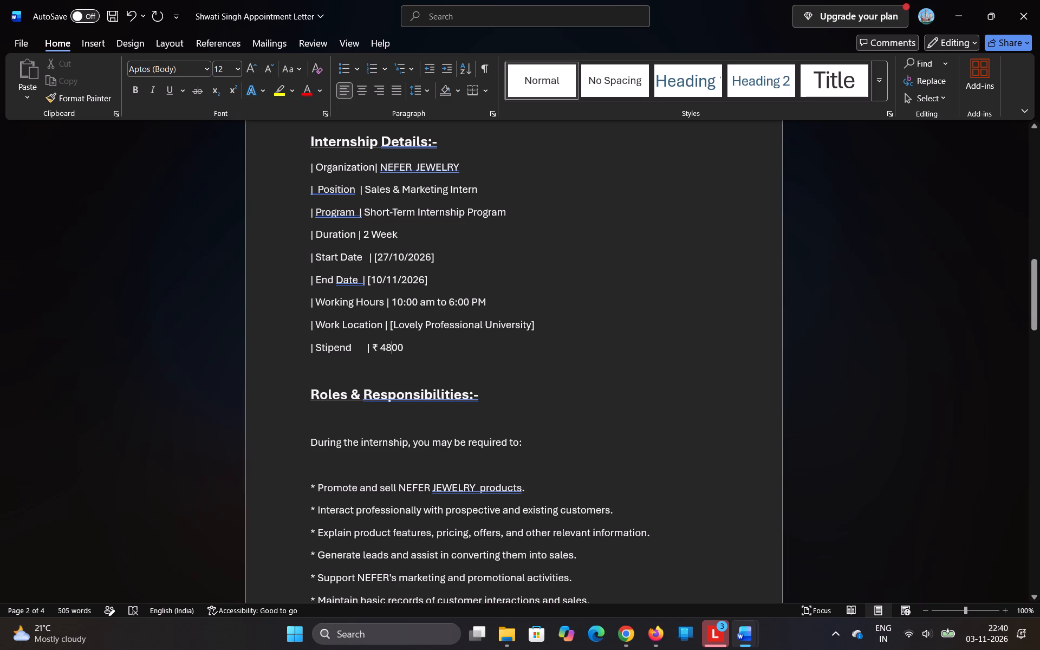
left_click(412, 349)
Remove the extra spaces between the Stipend label and its separator bar, leaving a single space.
left_click(366, 346)
key("BackSpace")
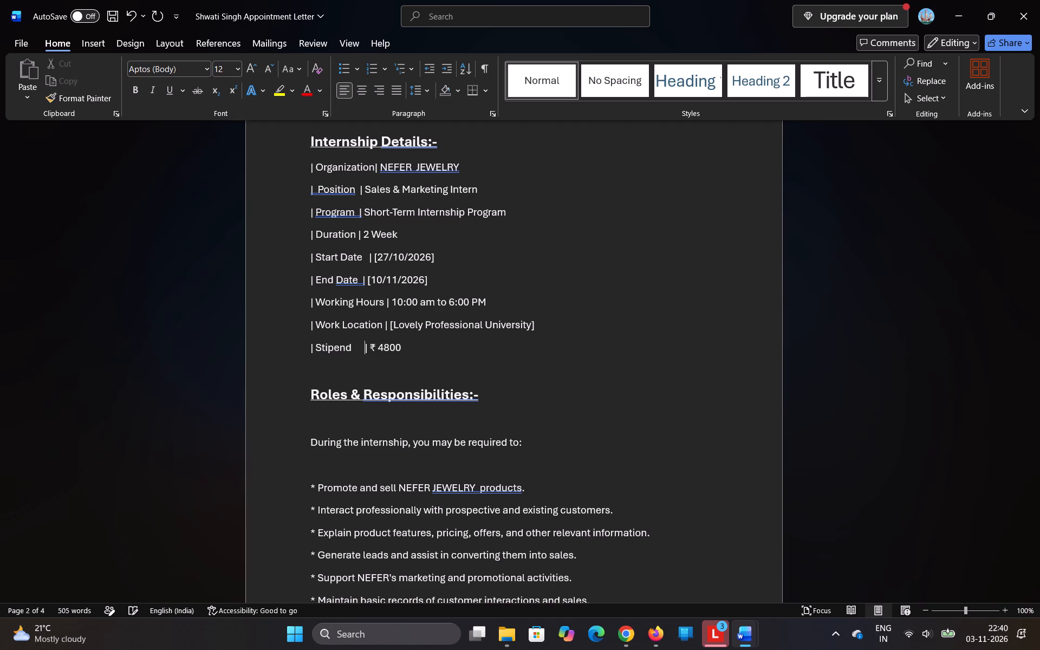
key("BackSpace")
key("BackSpace")
key("BackSpace")
key("BackSpace")
key("BackSpace")
Add a Bonus line directly below Stipend in Internship Details, with the label enclosed by the same vertical-bar separators.
left_click(412, 348)
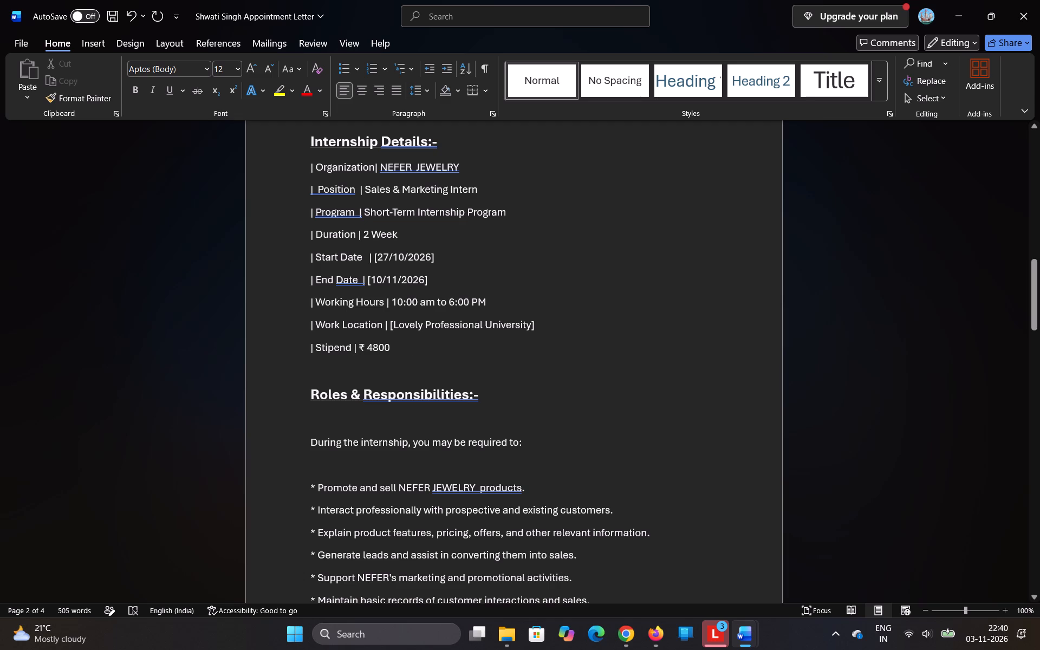
key("Return")
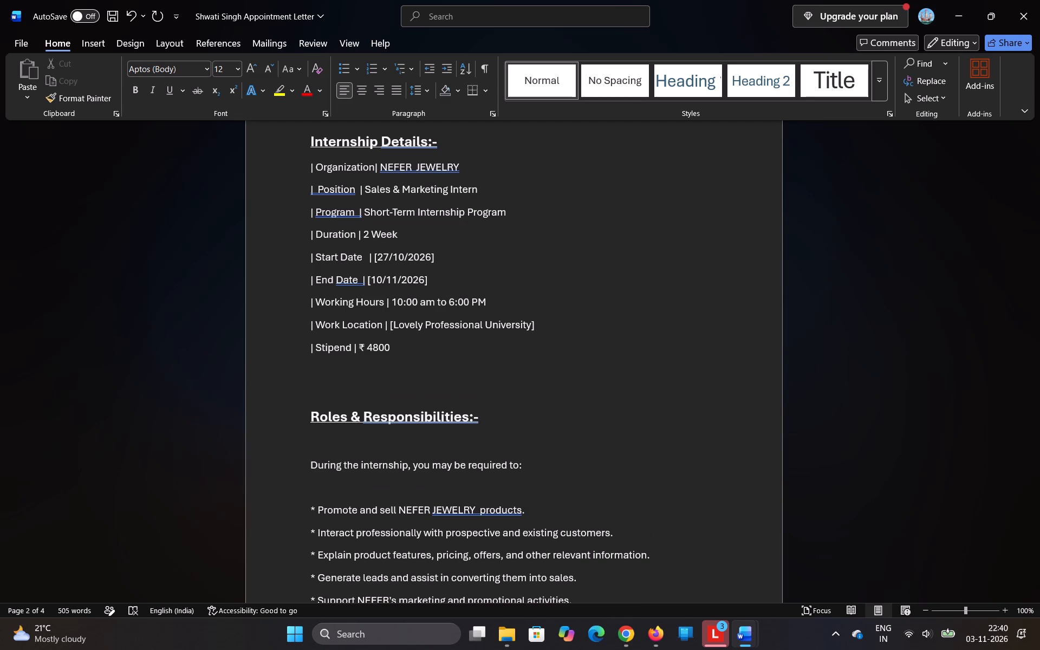
key("backslash")
key("BackSpace")
key("shift+bar")
key("space")
type("Bonus")
key("space")
type("|")
key("space")
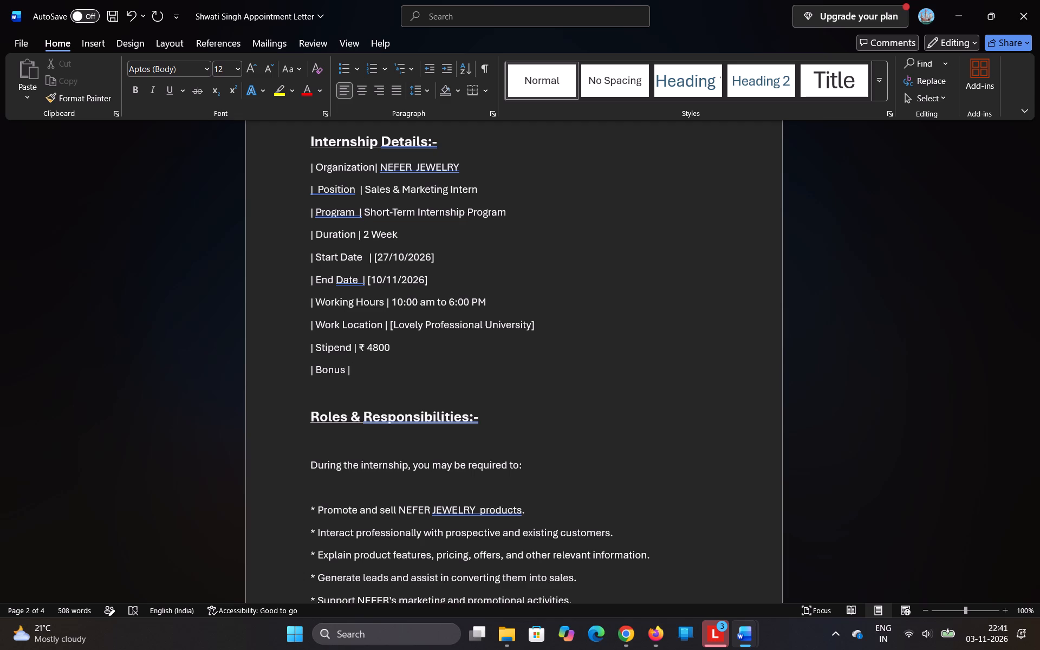
Copy the Stipend's rupee amount into the Bonus line and change the figure to ₹ 200.
left_click_drag(359, 346, 396, 346)
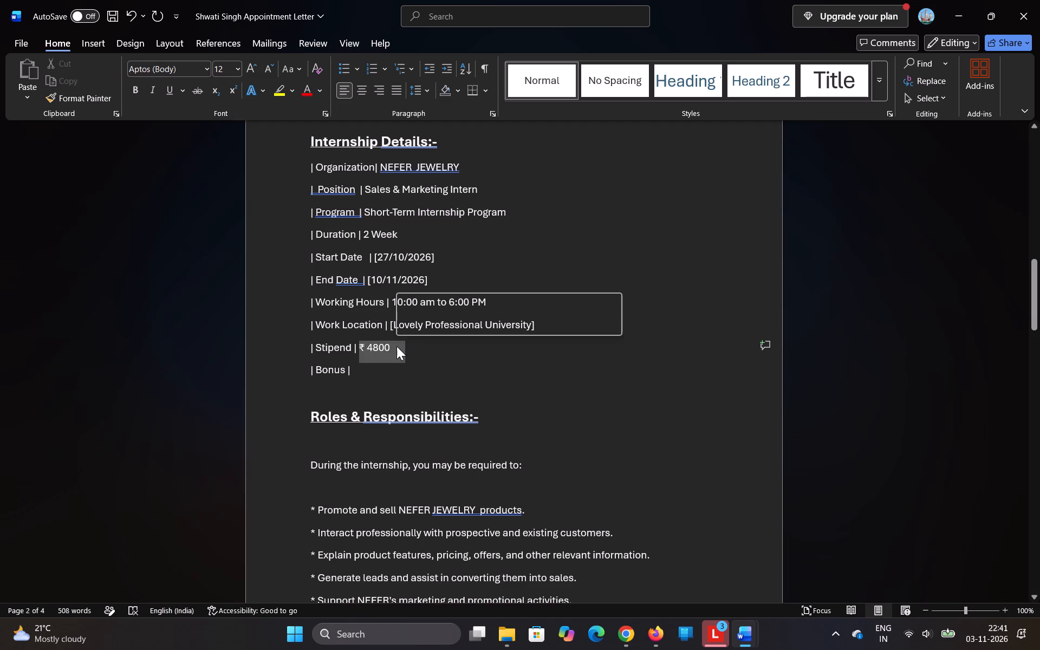
key("ctrl+c")
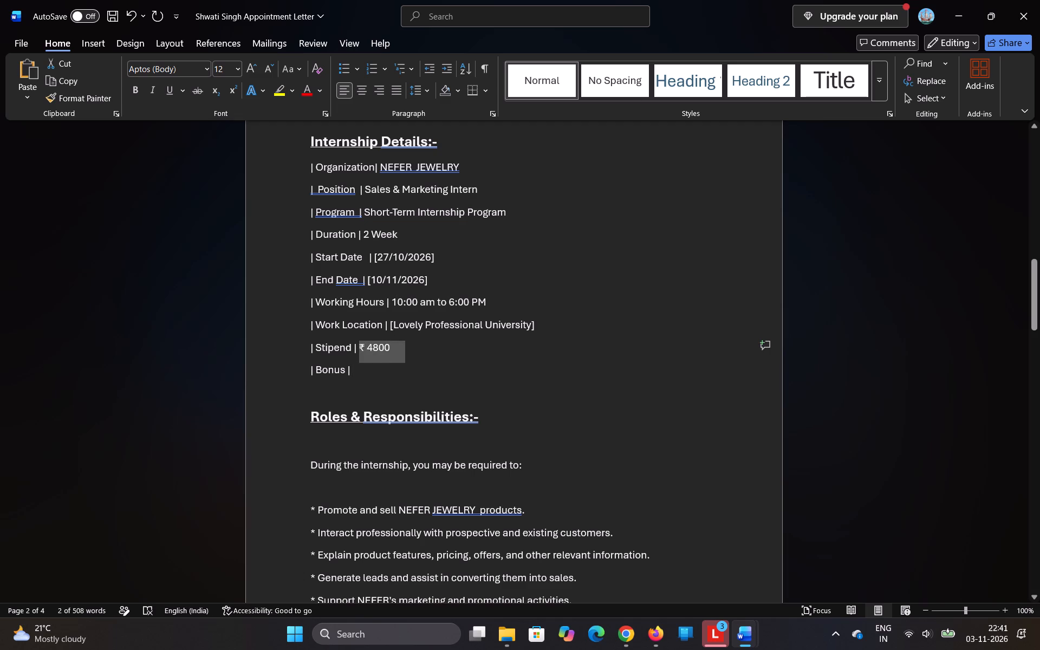
left_click(365, 369)
key("space")
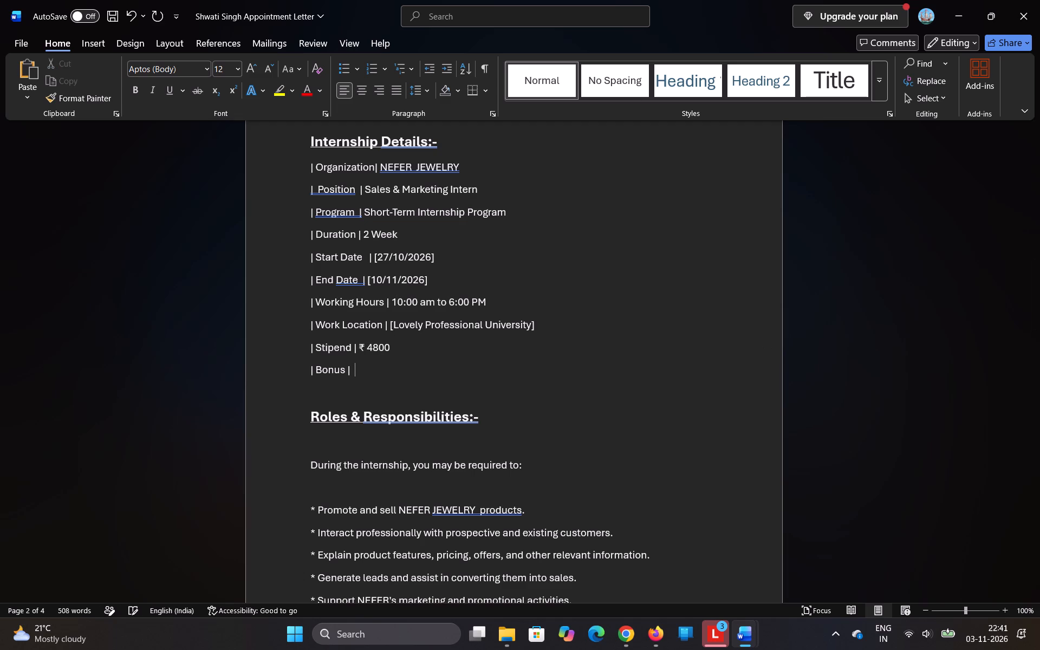
key("ctrl+v")
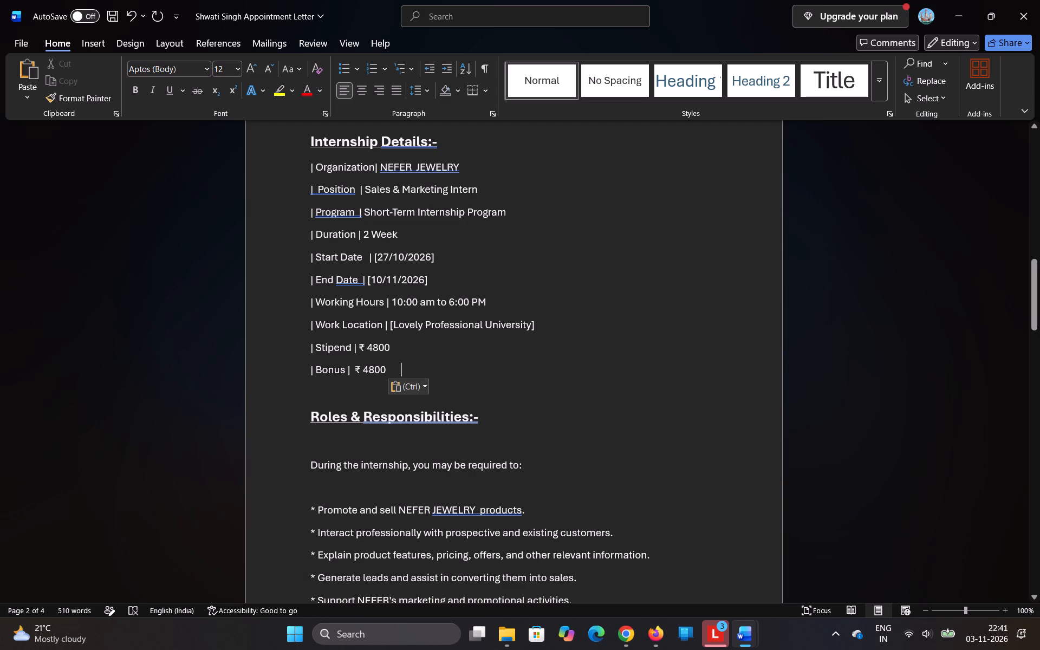
left_click(387, 372)
key("BackSpace")
key("BackSpace")
key("BackSpace")
key("BackSpace")
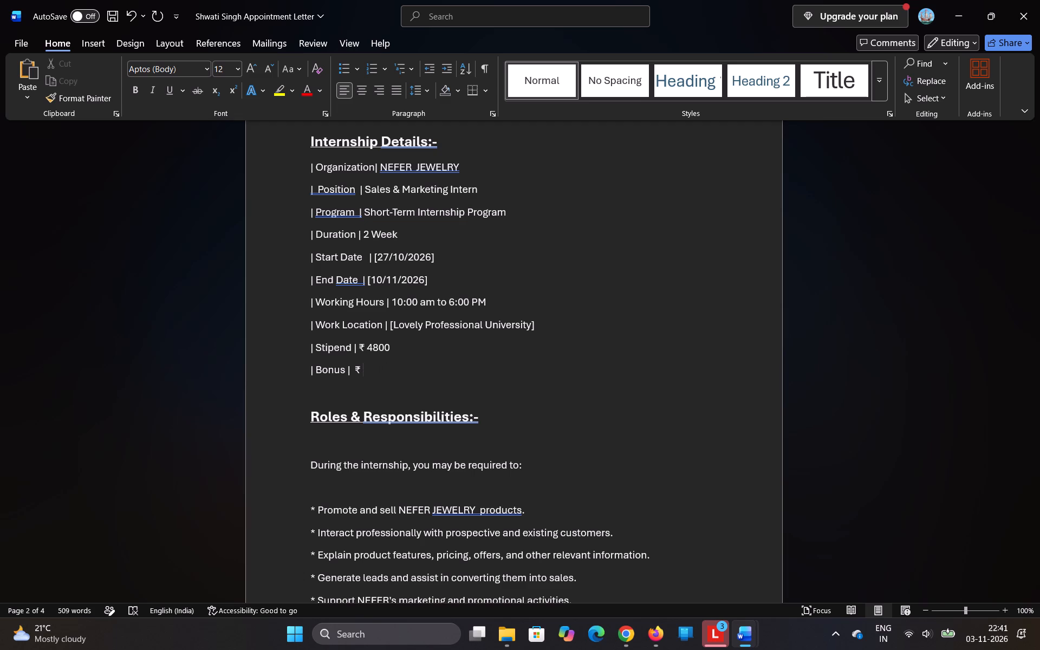
type("200")
Review the rest of the appointment letter, including the terms, deduction clause and acceptance section, and return towards Internship Details.
scroll(529, 403, "down", 1)
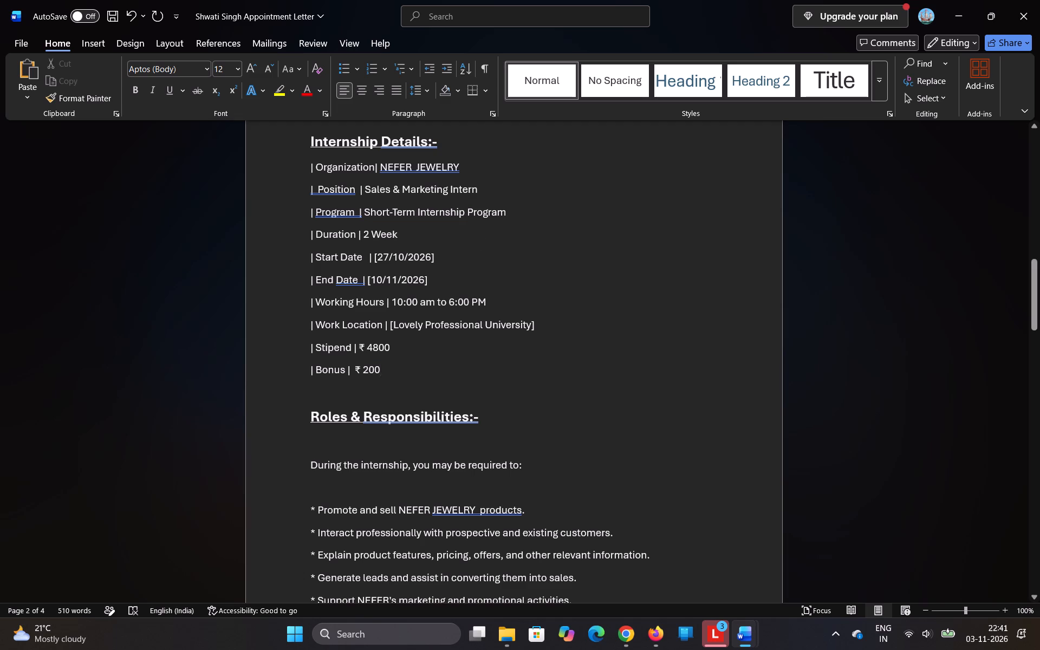
scroll(529, 403, "down", 9)
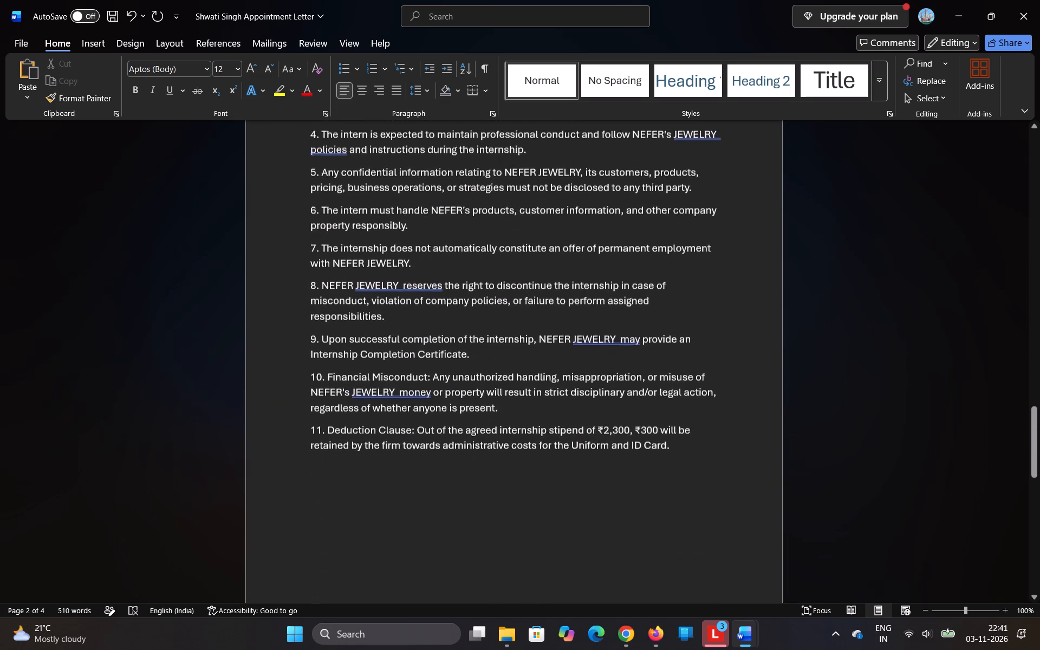
scroll(529, 403, "down", 7)
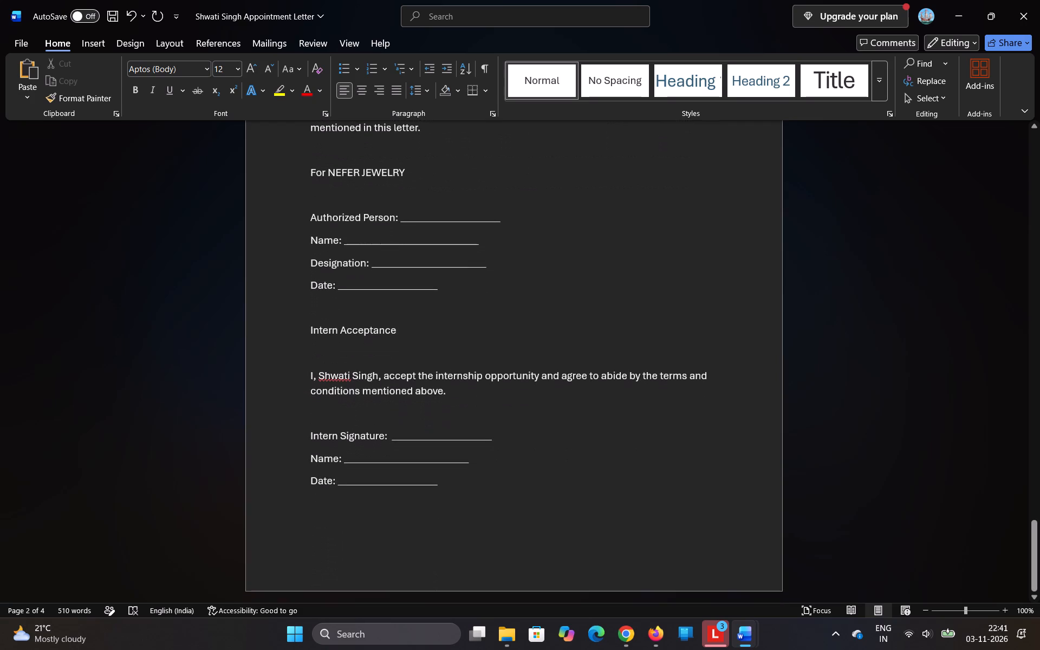
scroll(529, 403, "up", 1)
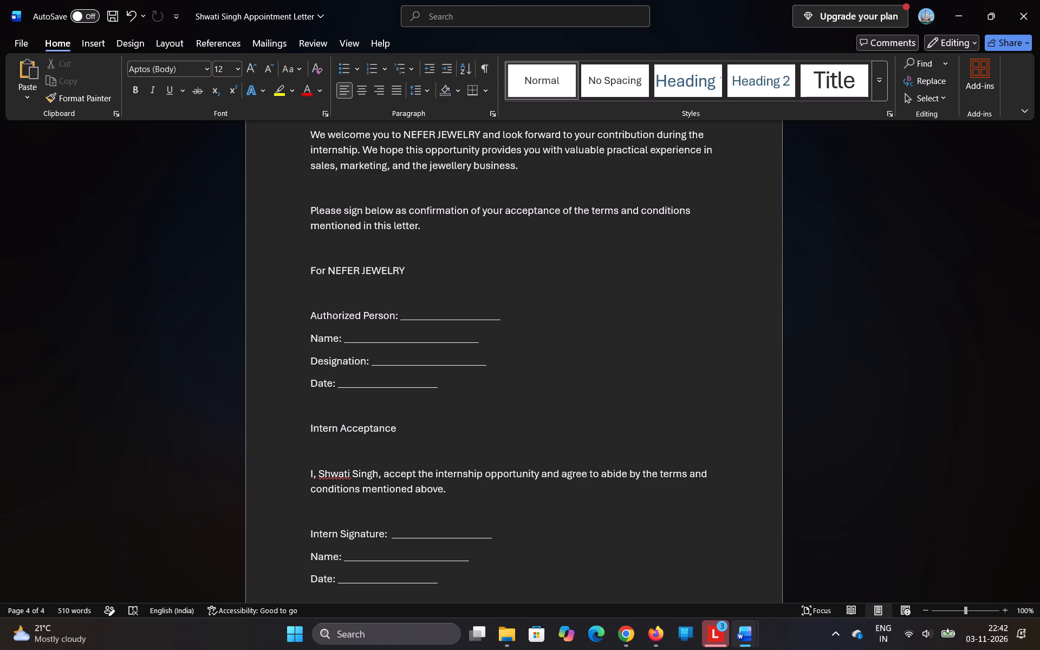
scroll(529, 403, "down", 1)
scroll(529, 403, "up", 2)
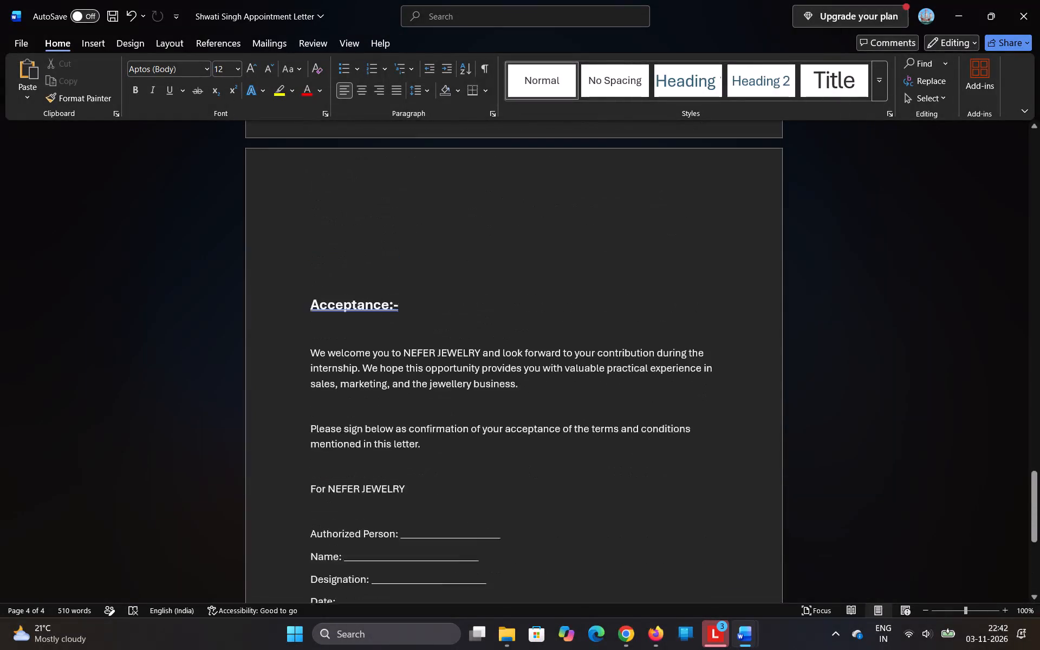
scroll(529, 403, "up", 5)
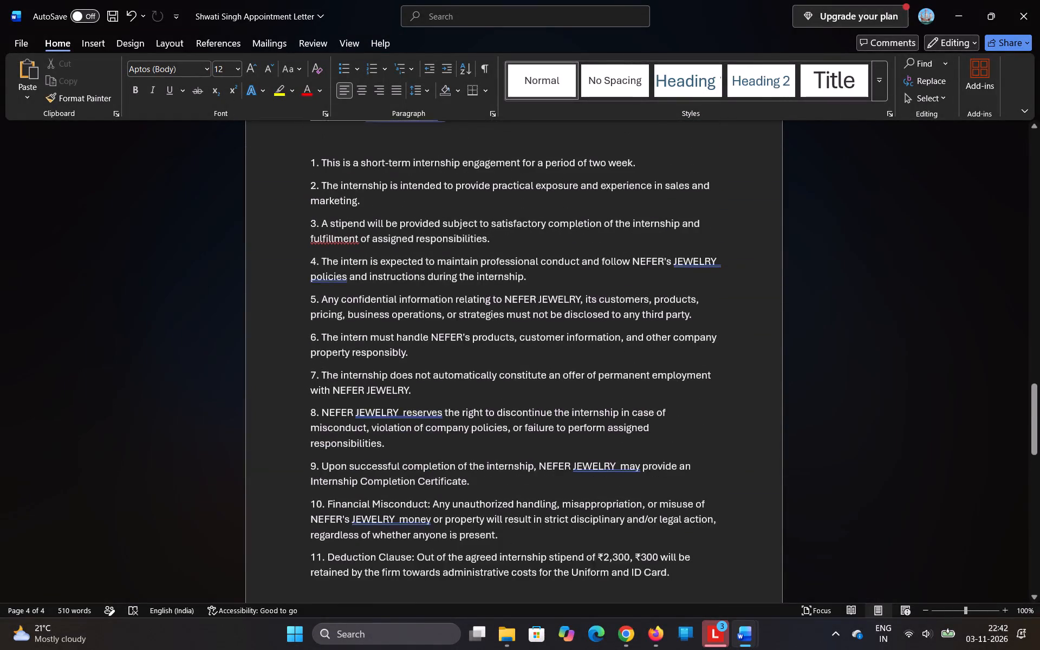
scroll(529, 403, "up", 6)
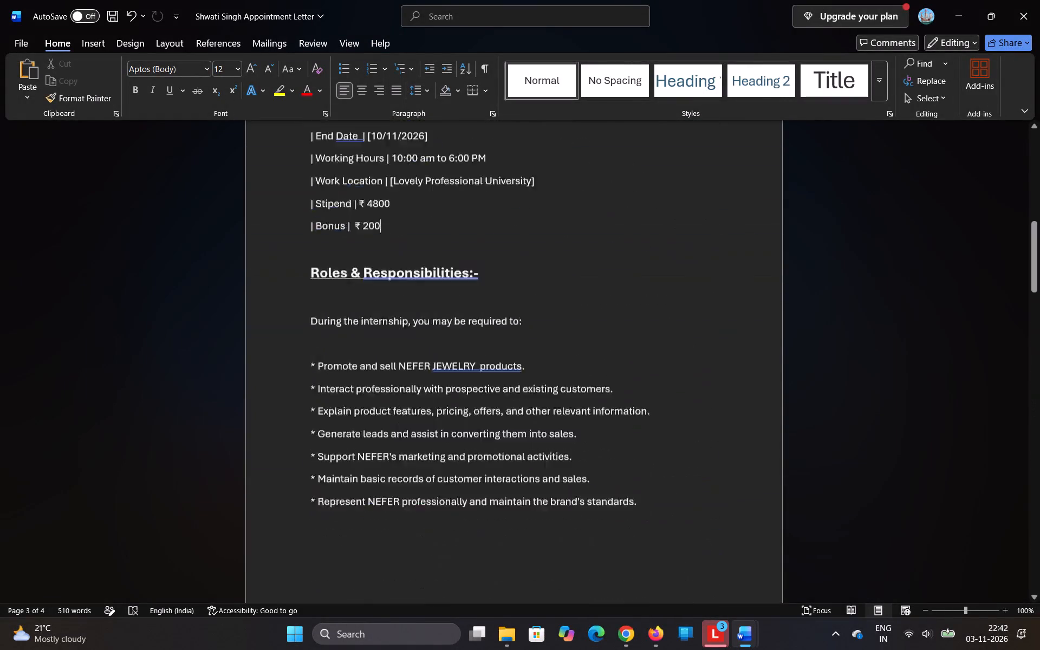
Save the edited internship appointment letter under its existing file name.
scroll(529, 403, "up", 3)
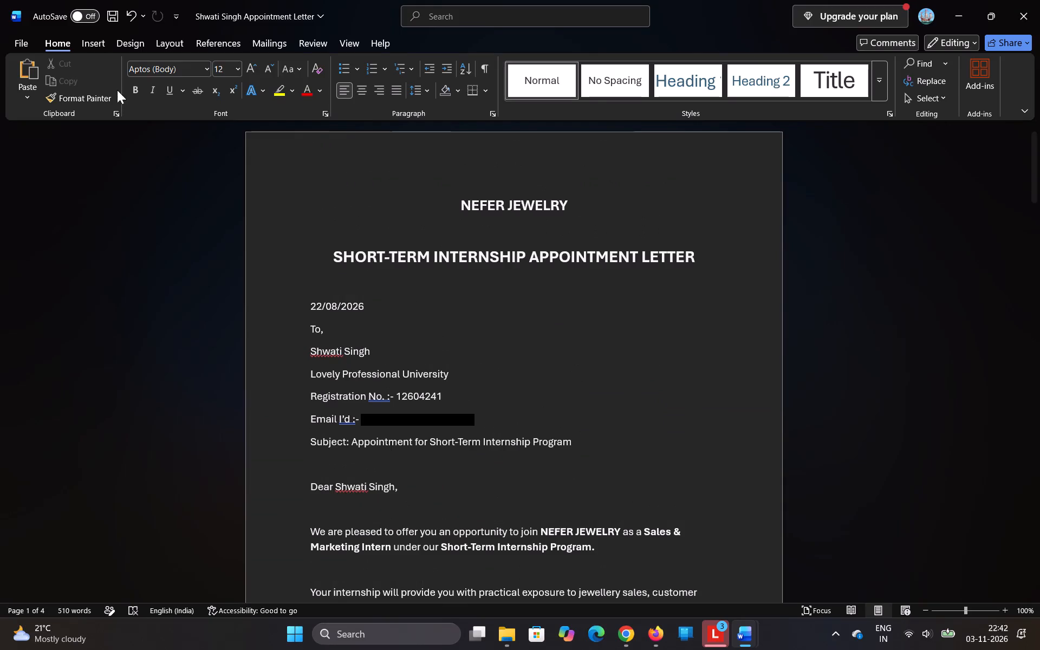
left_click(113, 18)
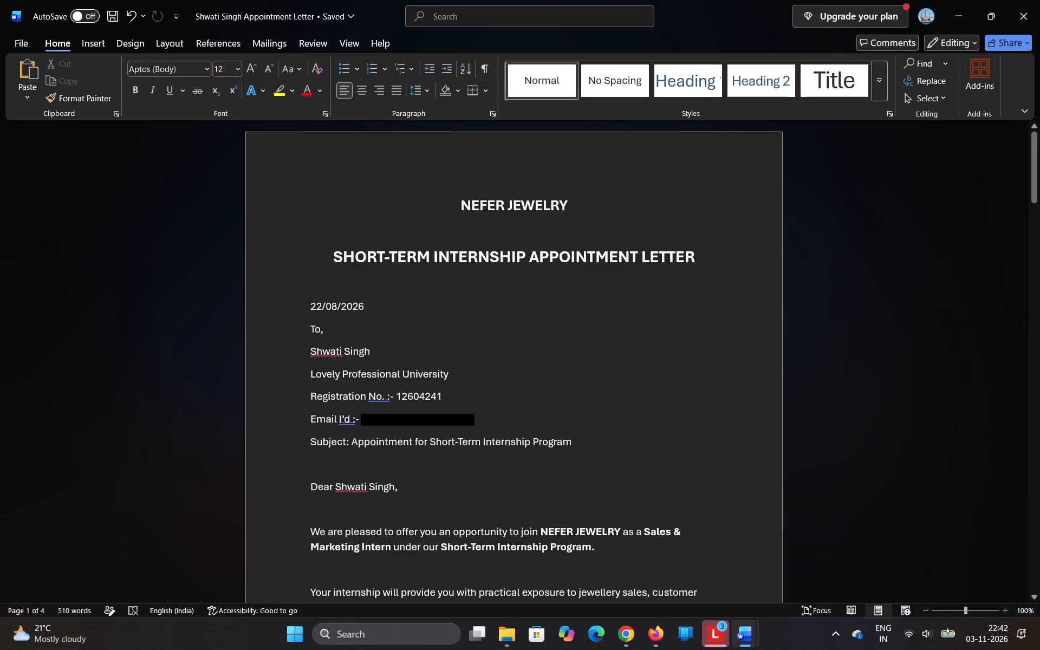
scroll(565, 523, "down", 1)
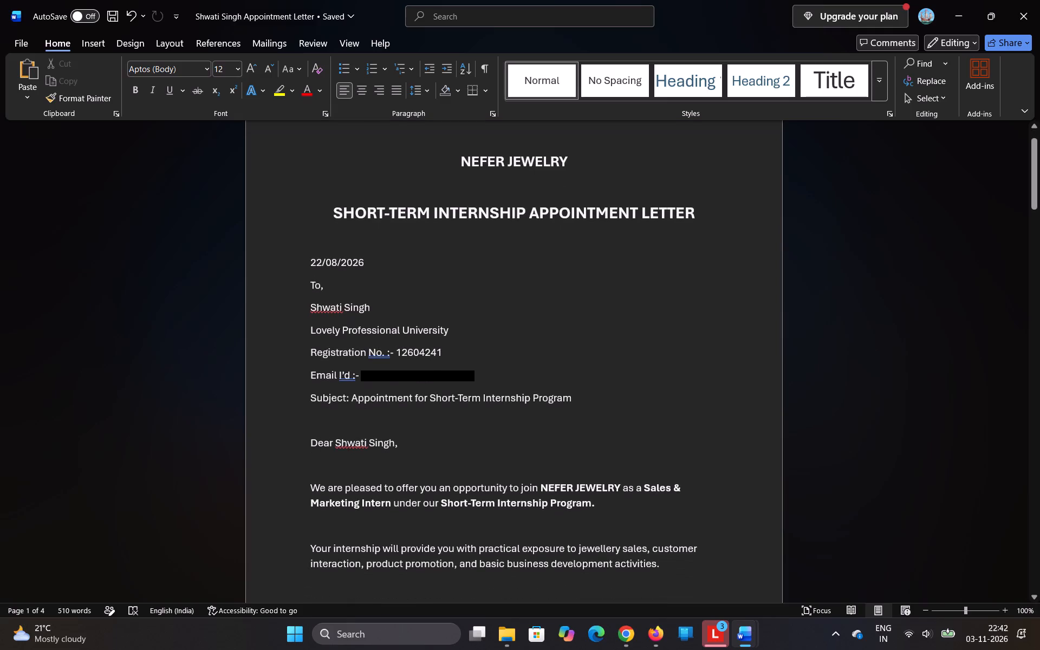
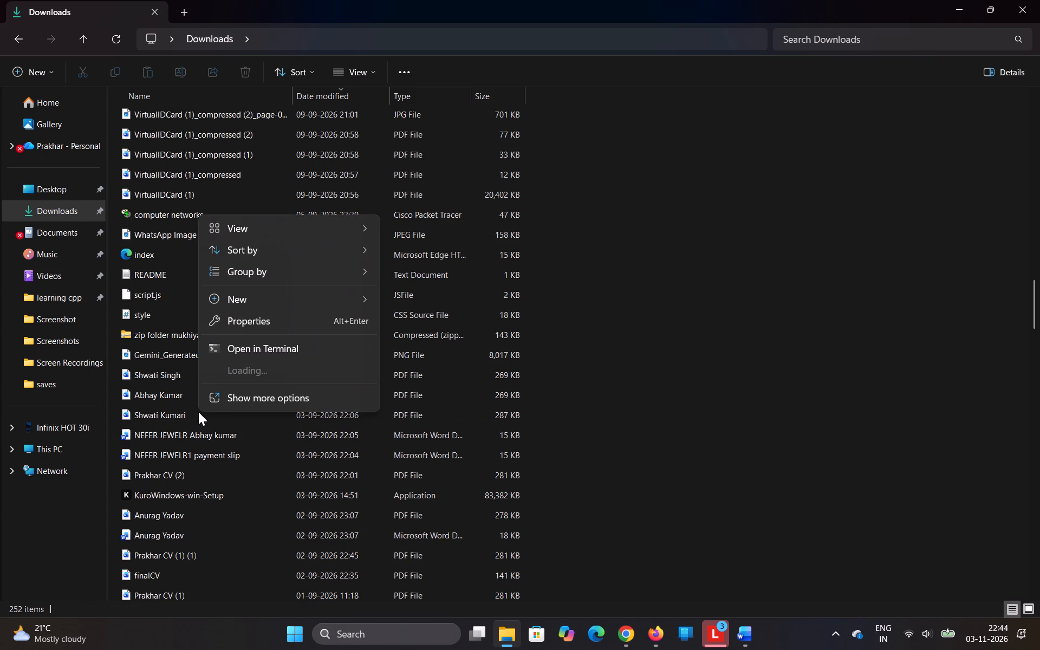
Find the Word appointment letter modified 22-08-2026 in Downloads, open it to check its contents, and close it.
scroll(167, 415, "down", 2)
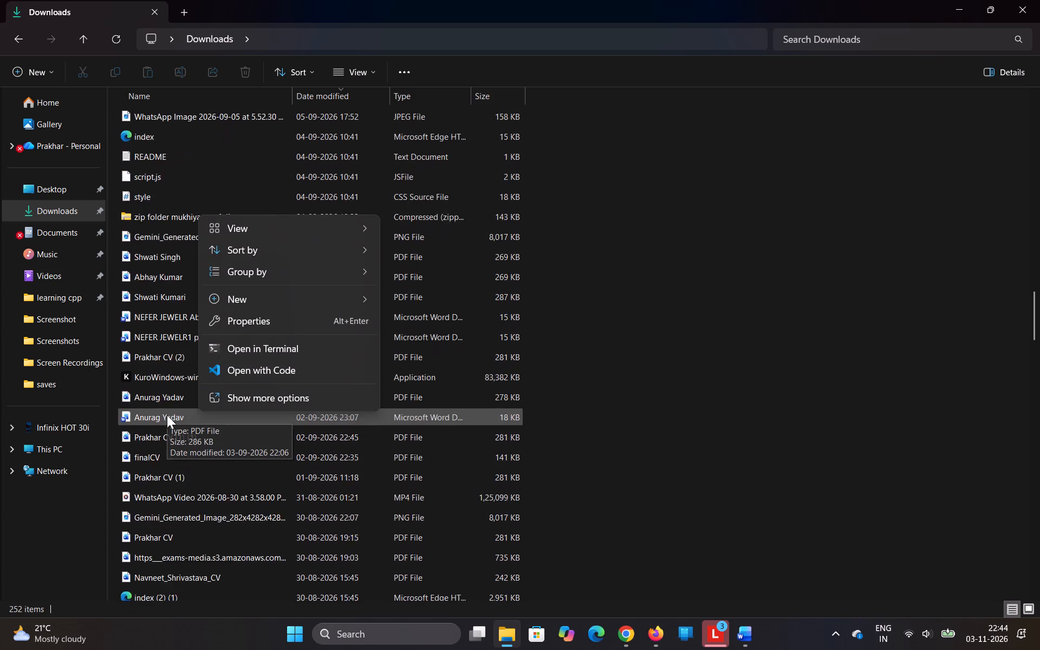
scroll(167, 415, "down", 2)
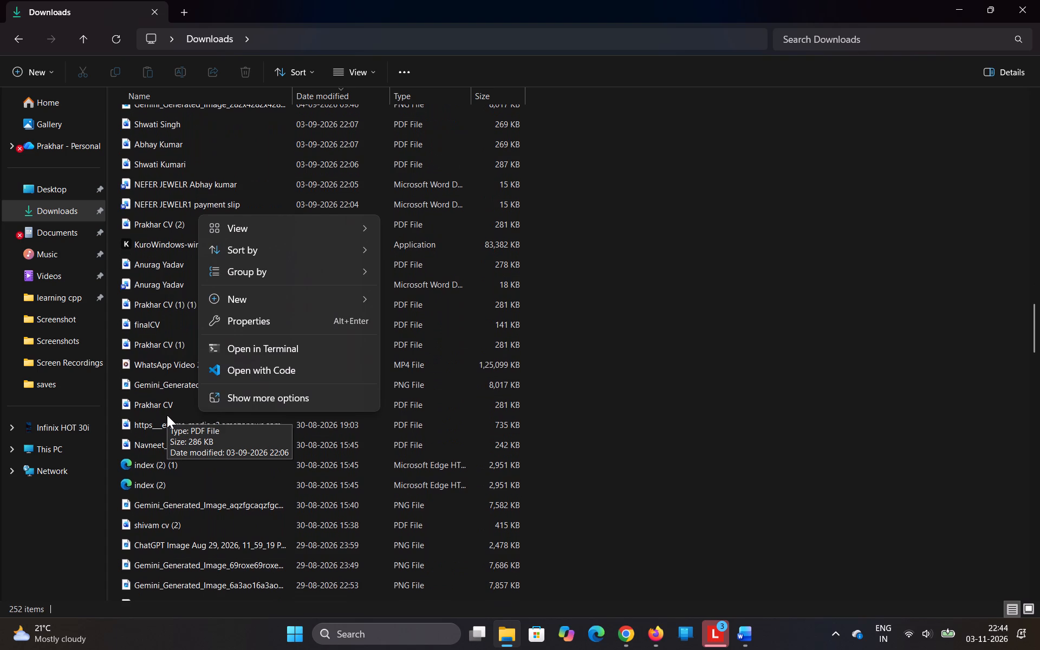
scroll(167, 415, "down", 1)
left_click(167, 415)
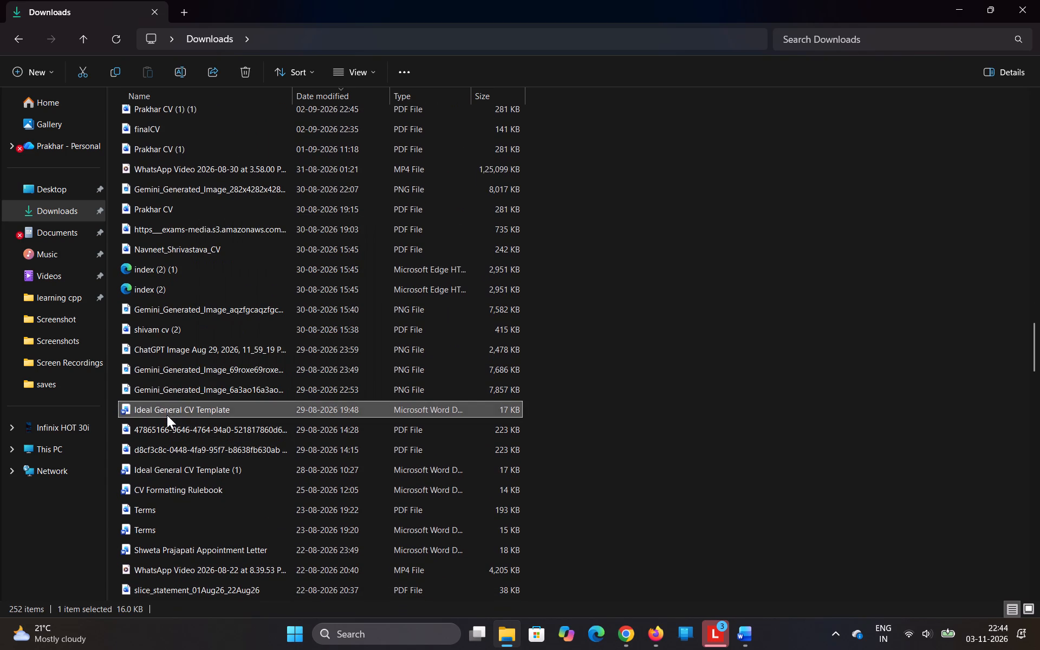
scroll(167, 415, "down", 1)
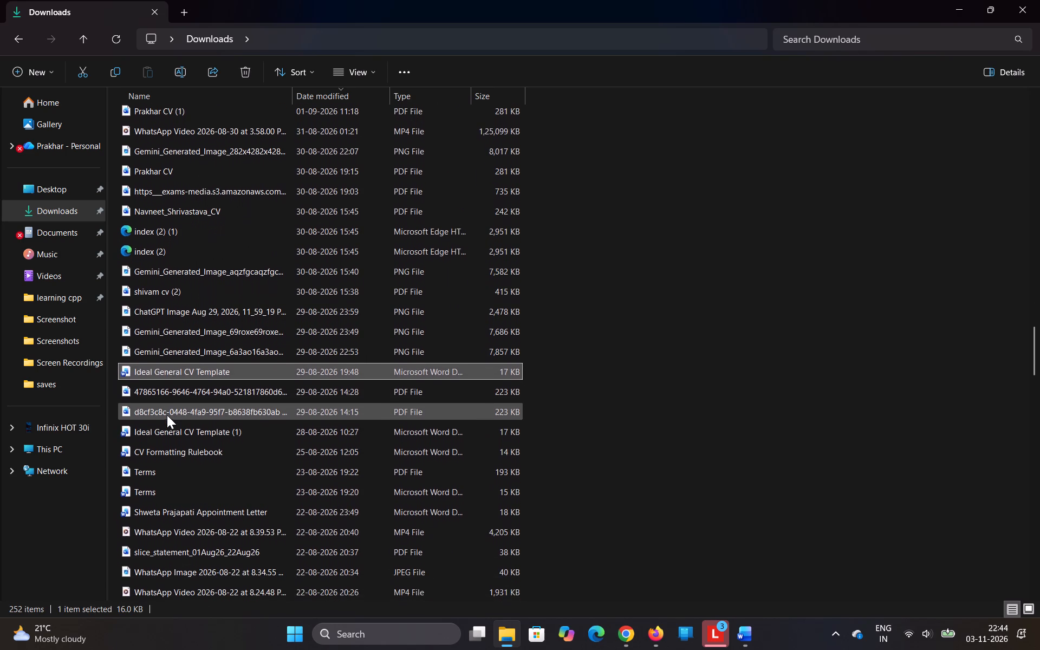
scroll(167, 415, "down", 1)
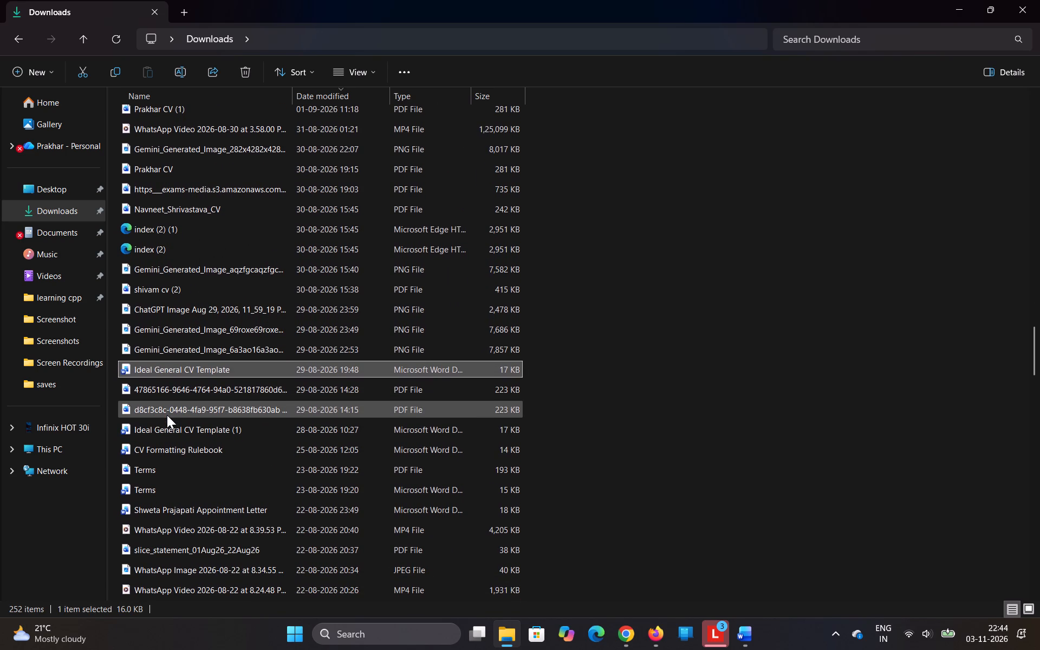
double_click(203, 506)
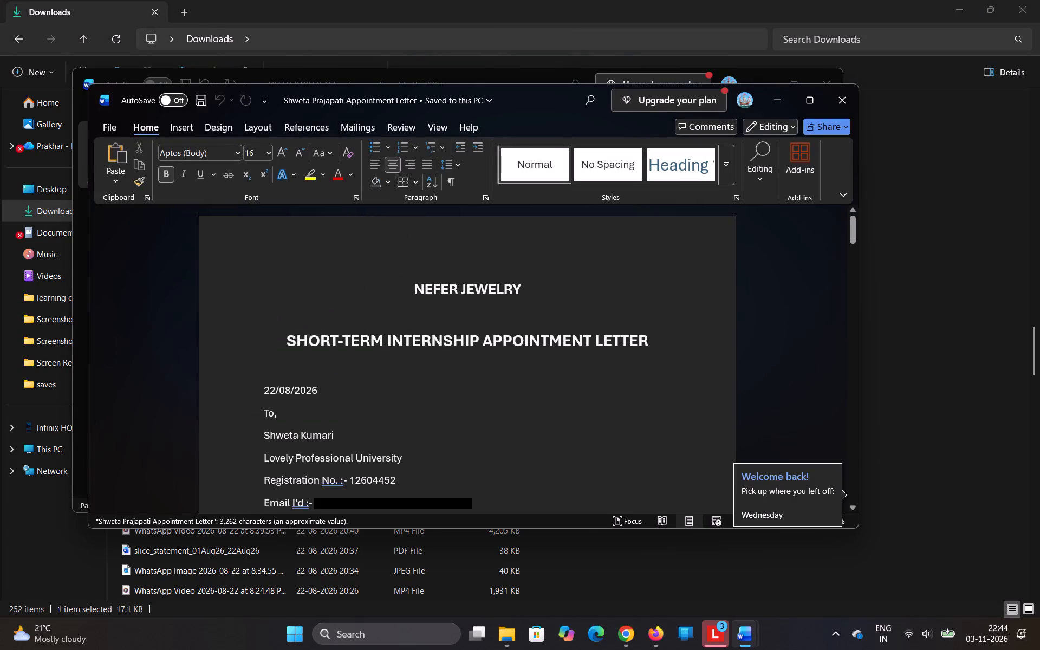
left_click(841, 98)
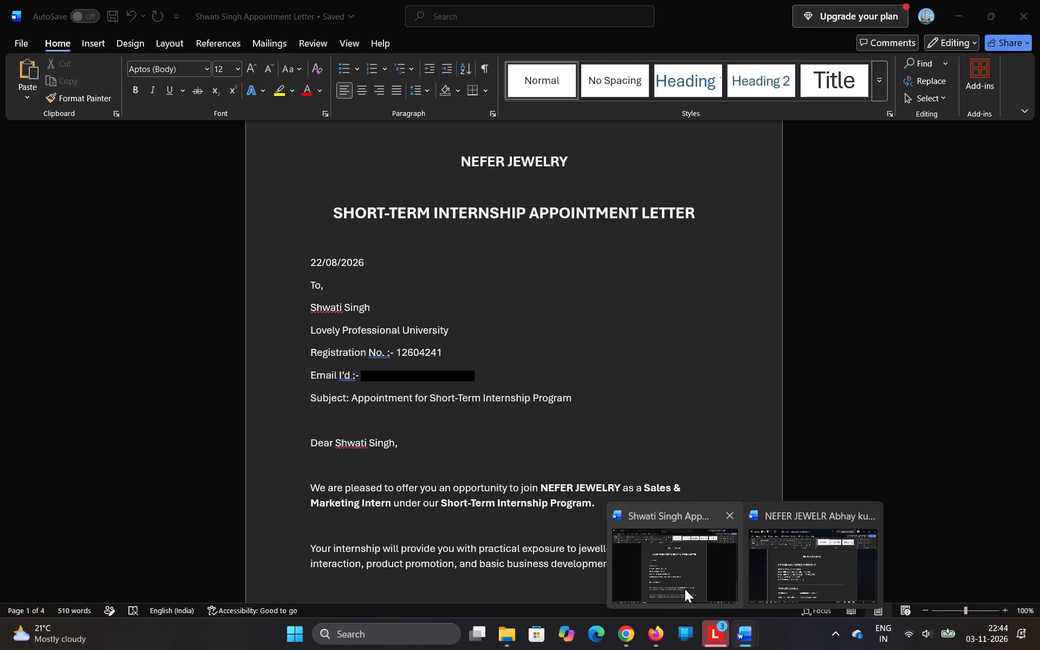
left_click(508, 635)
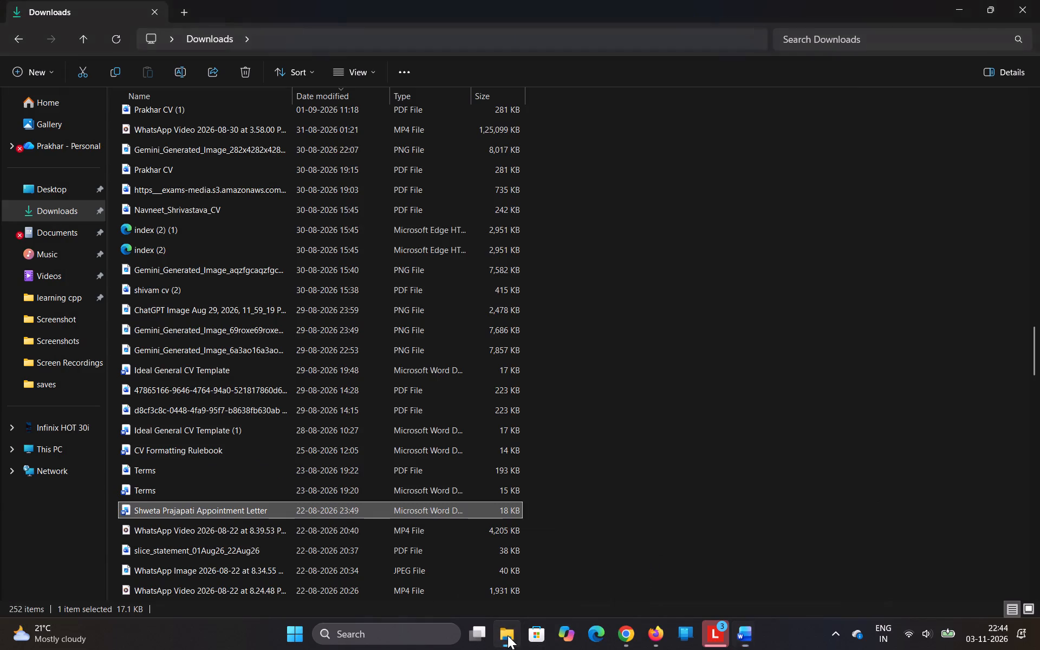
scroll(253, 432, "up", 1)
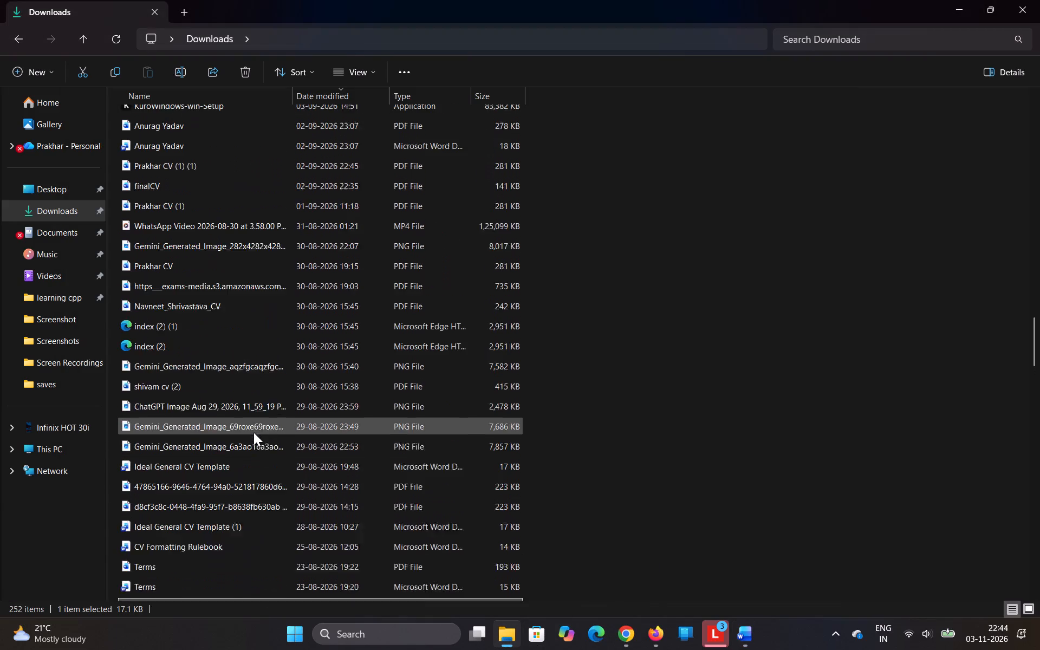
scroll(253, 432, "up", 4)
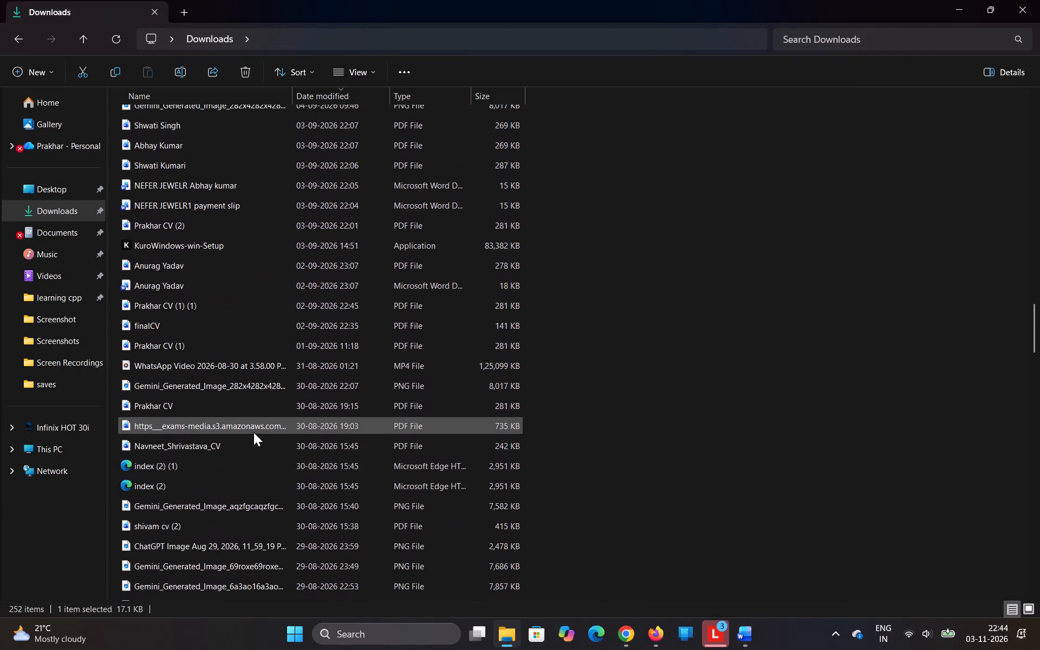
scroll(253, 432, "up", 2)
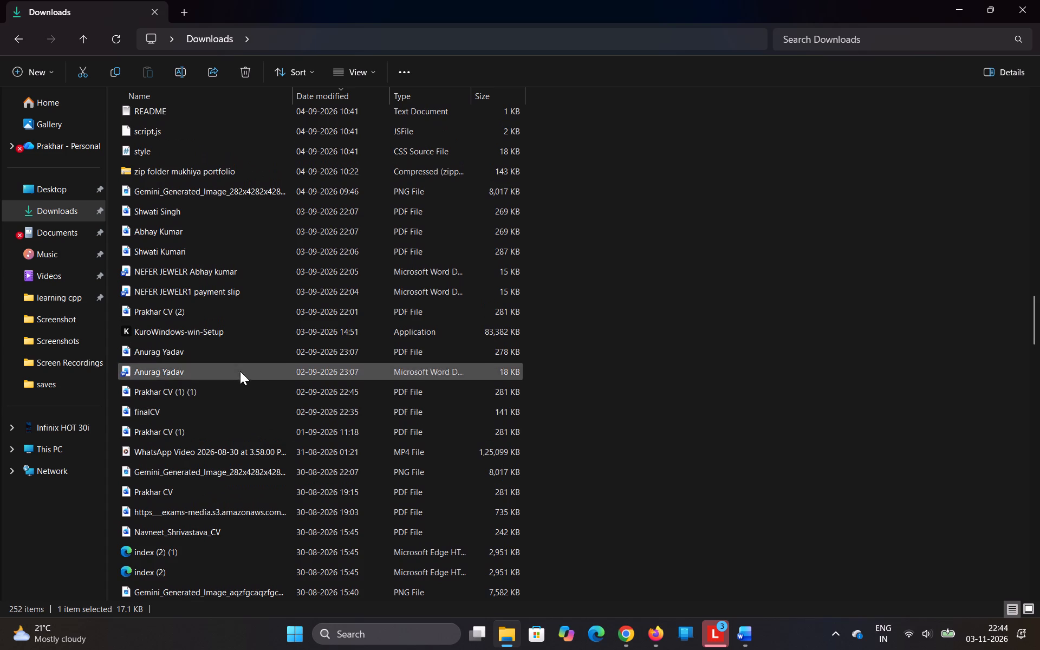
double_click(227, 274)
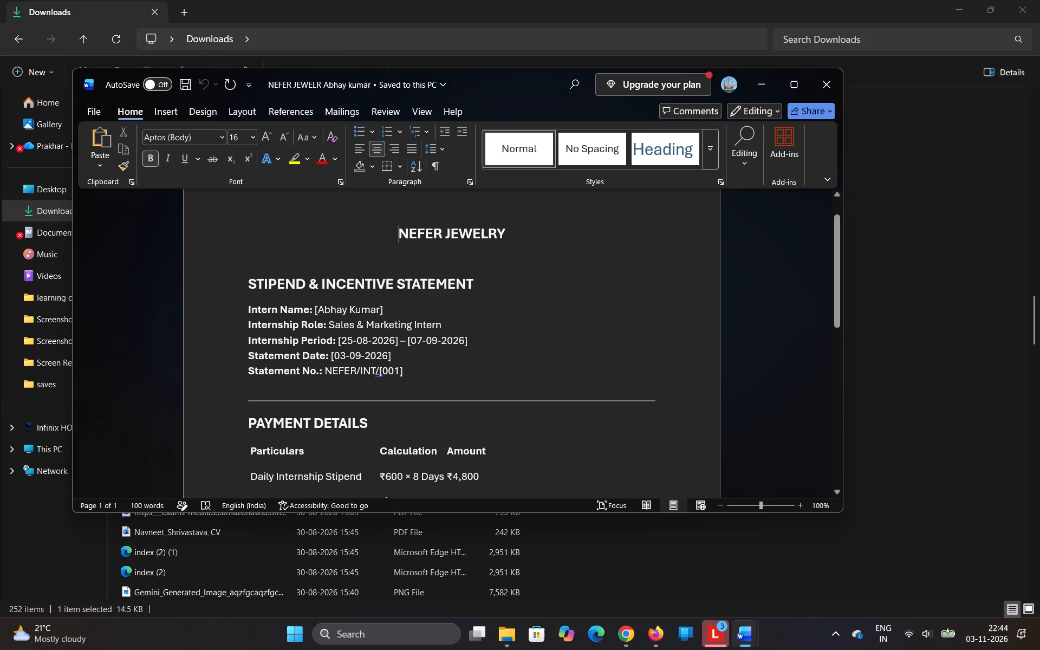
Replace the bracketed Intern Name in the Stipend & Incentive Statement with the new intern's name, keeping the brackets.
left_click(381, 309)
key("BackSpace")
key("BackSpace")
key("BackSpace")
key("BackSpace")
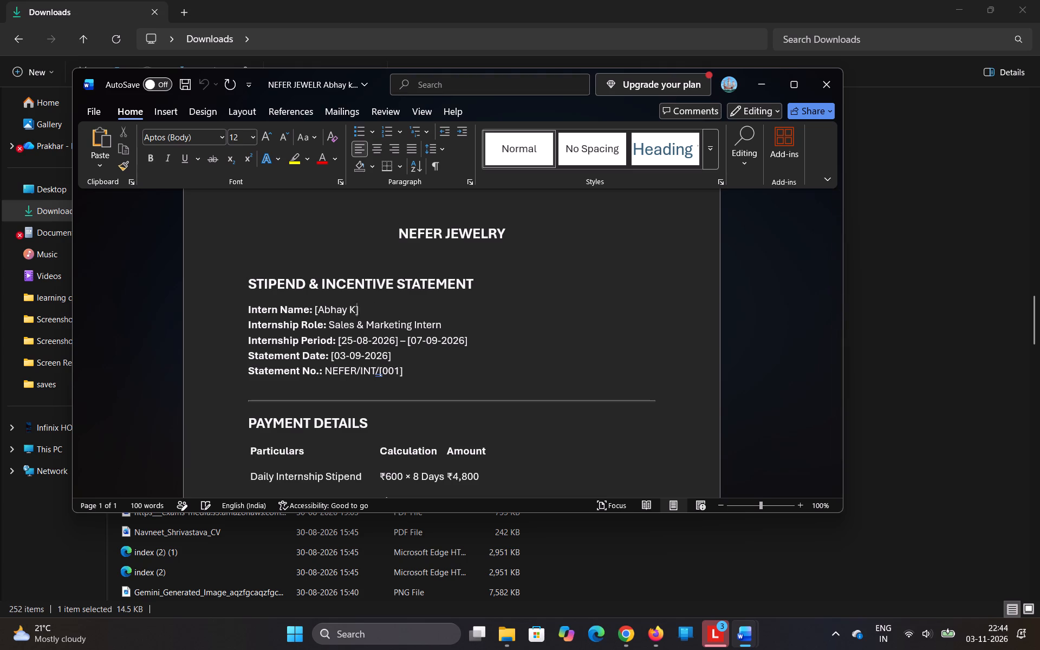
key("BackSpace")
key("BackSpace")
key("BackSpace")
key("BackSpace")
key("BackSpace")
key("BackSpace")
key("BackSpace")
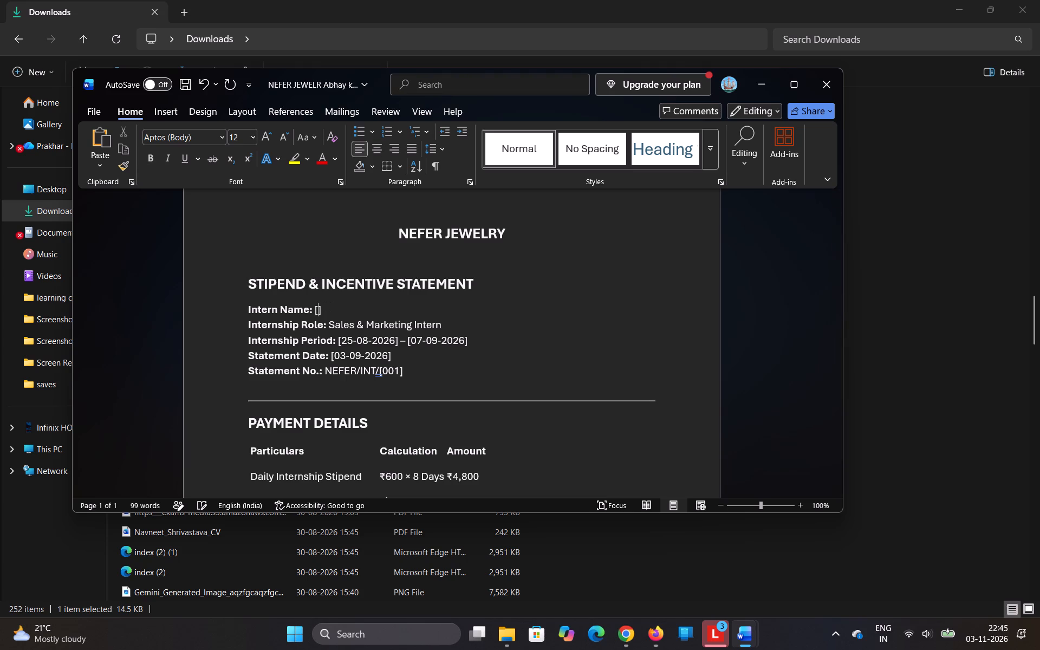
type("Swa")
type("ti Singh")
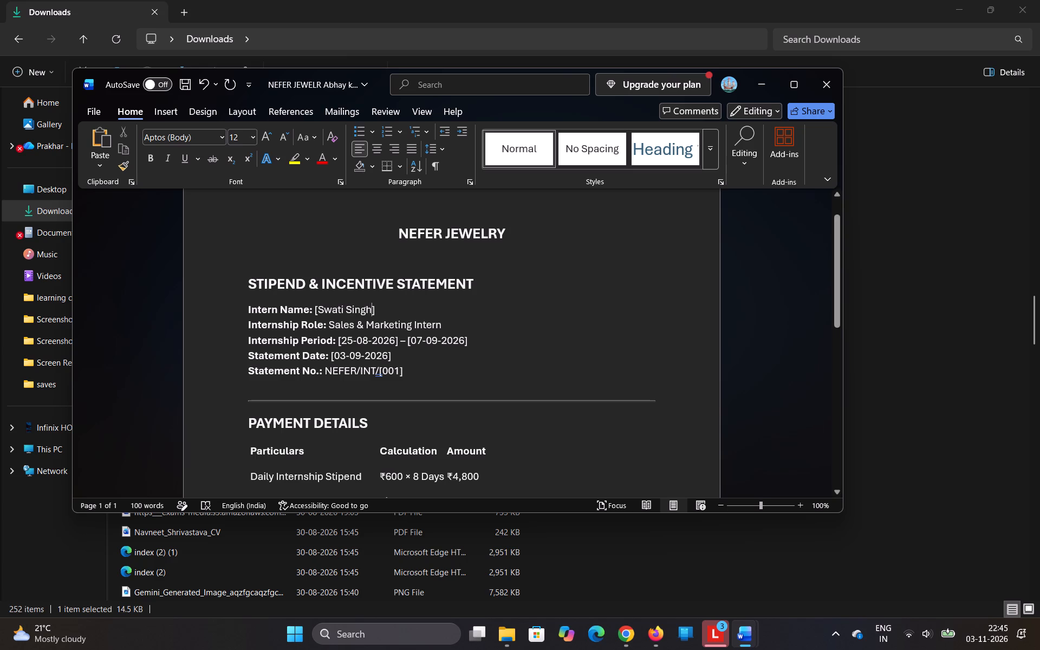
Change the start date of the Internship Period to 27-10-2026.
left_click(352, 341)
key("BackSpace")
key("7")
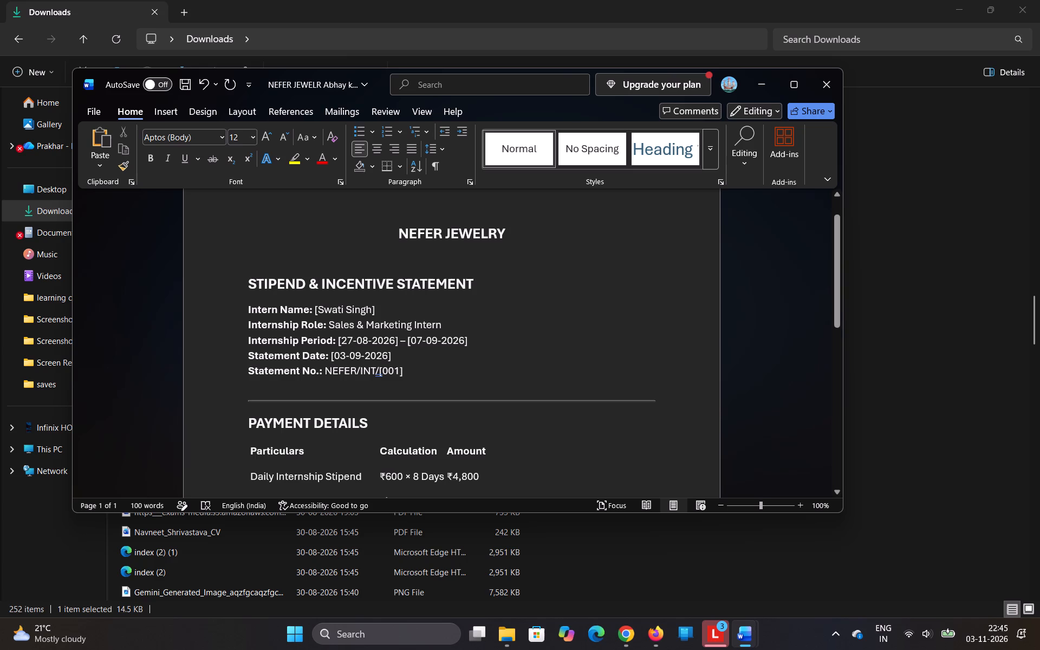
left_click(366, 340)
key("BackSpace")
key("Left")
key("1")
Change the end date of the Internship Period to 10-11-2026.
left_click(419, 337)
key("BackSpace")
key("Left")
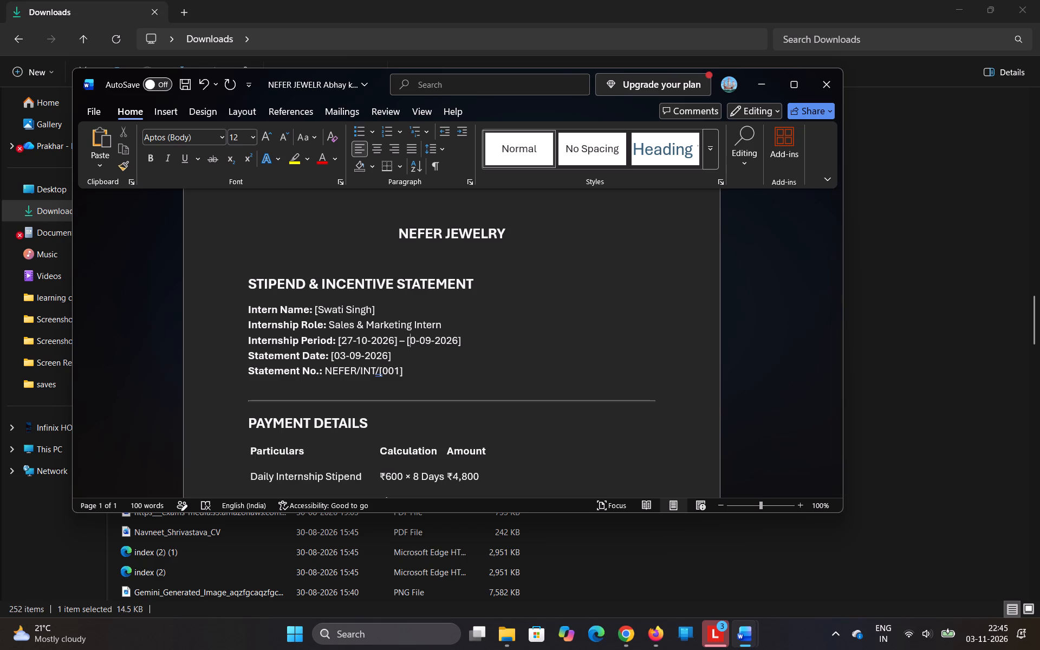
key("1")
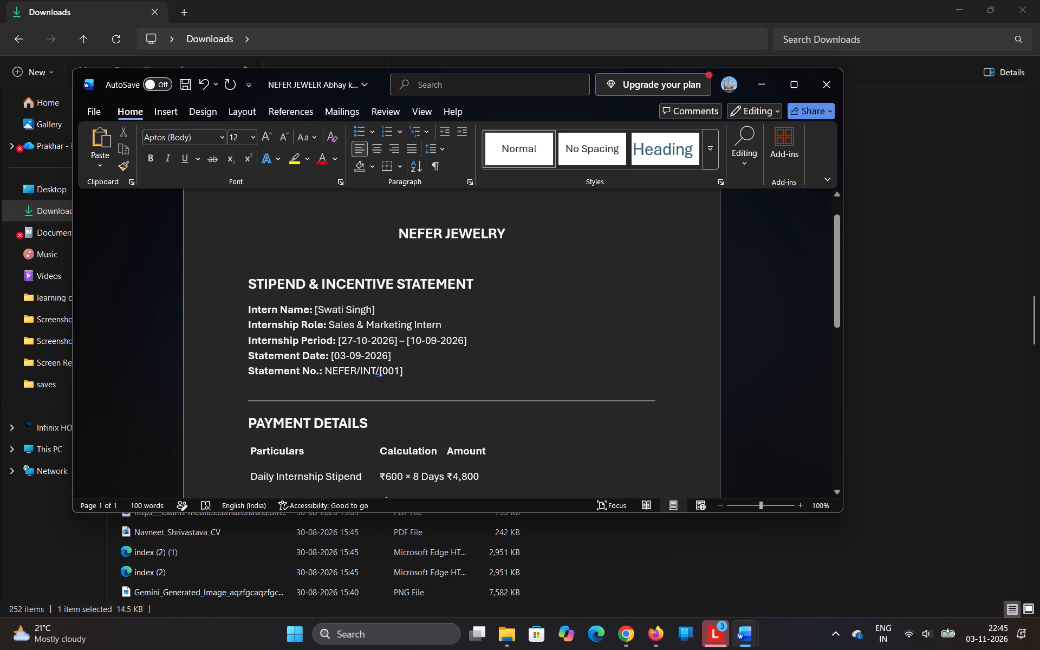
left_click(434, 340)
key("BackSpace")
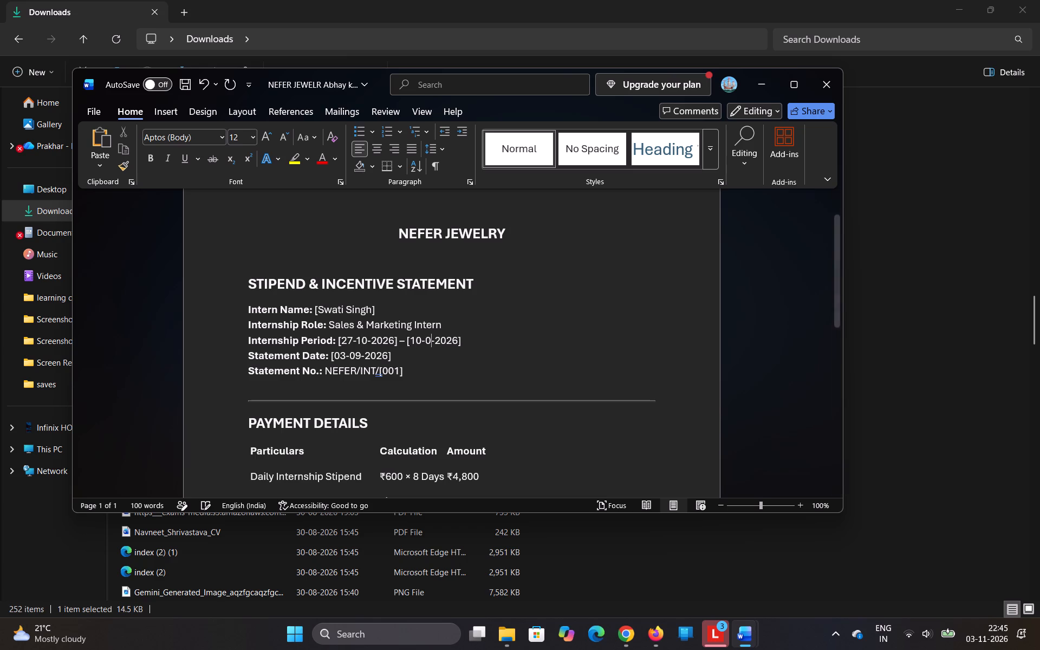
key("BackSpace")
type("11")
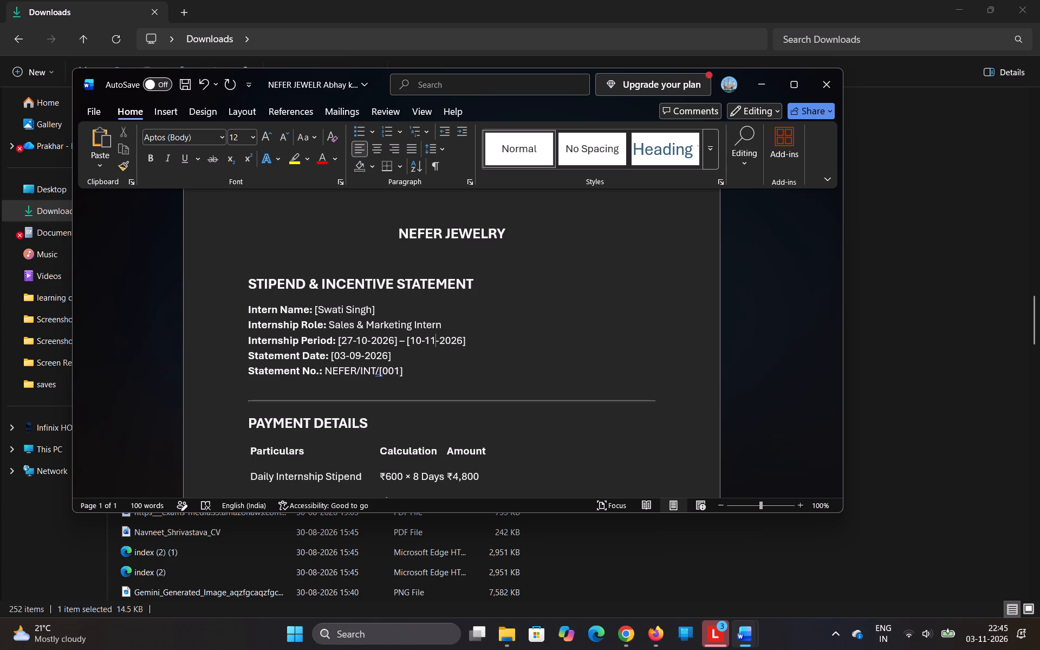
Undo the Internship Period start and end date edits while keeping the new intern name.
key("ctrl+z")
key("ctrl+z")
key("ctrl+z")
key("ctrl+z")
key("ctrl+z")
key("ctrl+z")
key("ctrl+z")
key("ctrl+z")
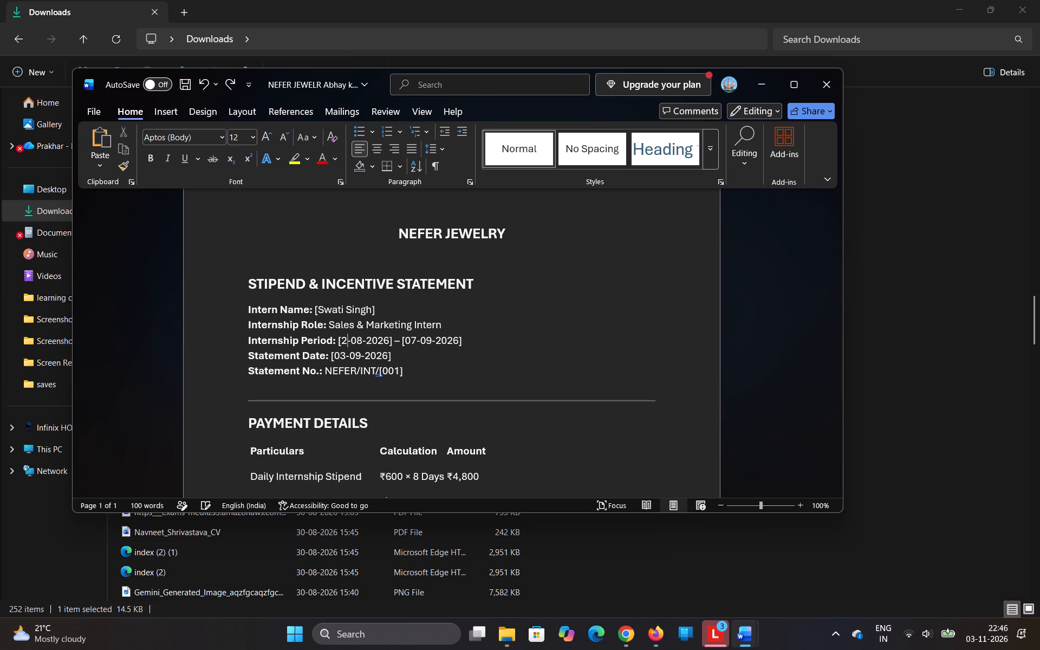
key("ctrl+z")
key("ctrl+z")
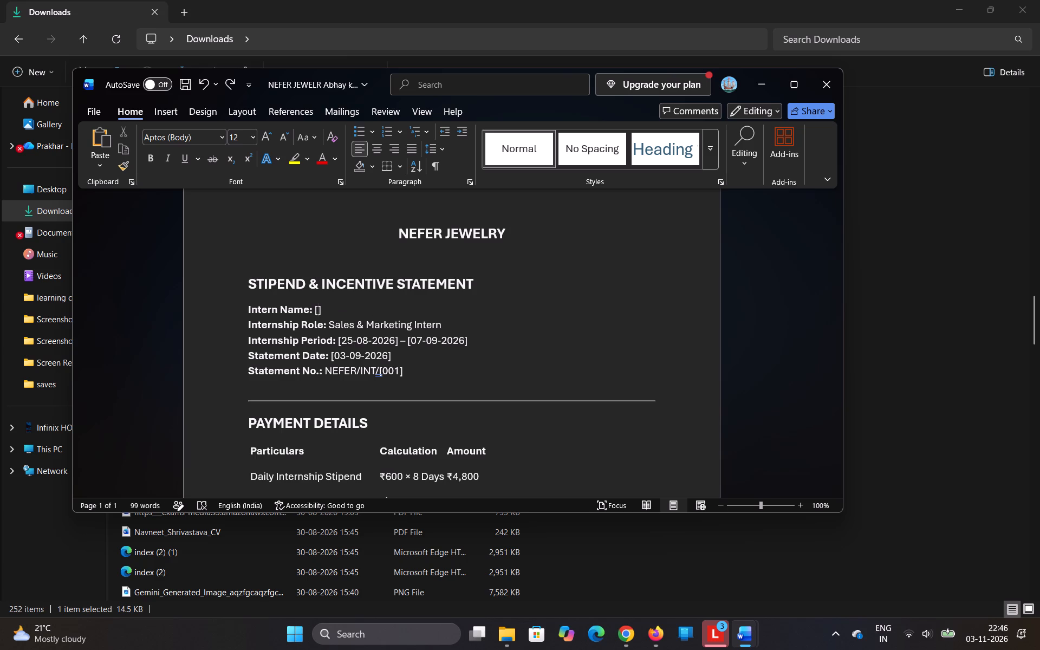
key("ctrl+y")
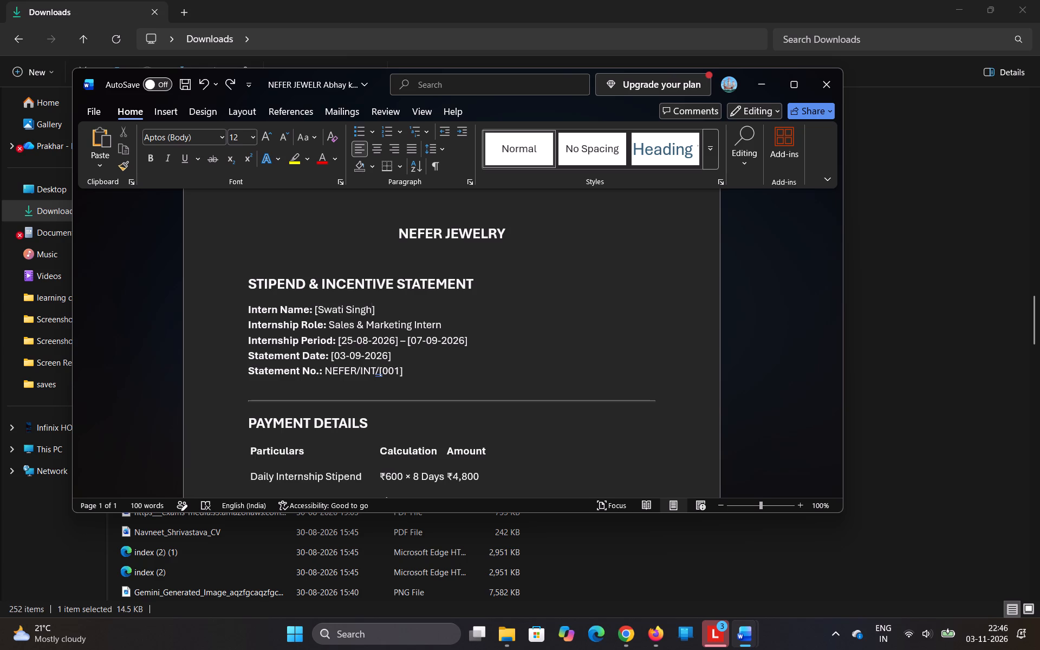